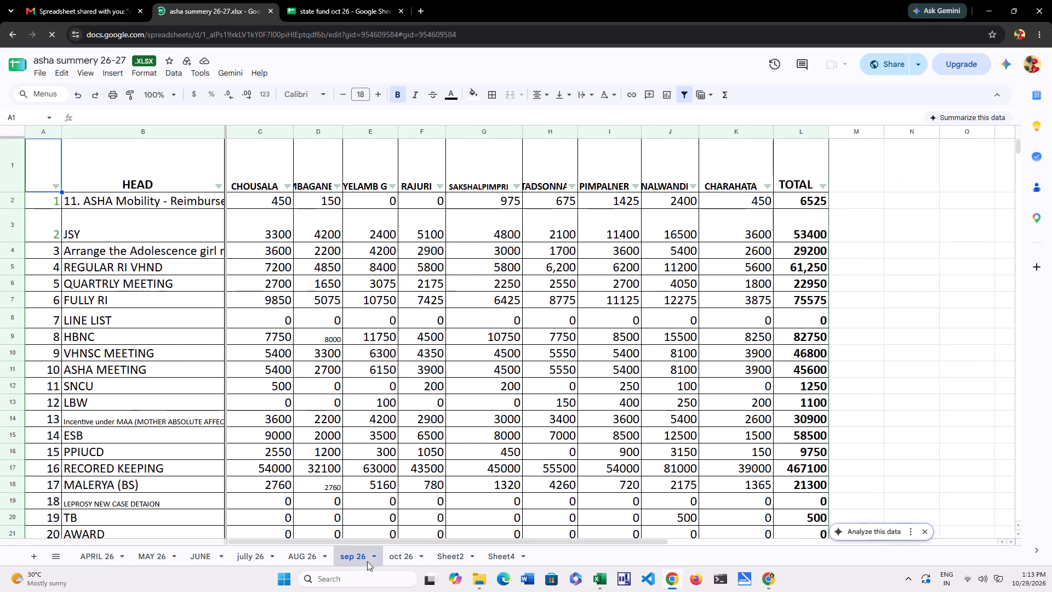
On the oct 26 sheet, fill YELAMB G with 0 for ASHA Mobility, 2400 for JSY, 2100 for the Adolescence girl meeting and 9300 for REGULAR RI VHND.
click(402, 561)
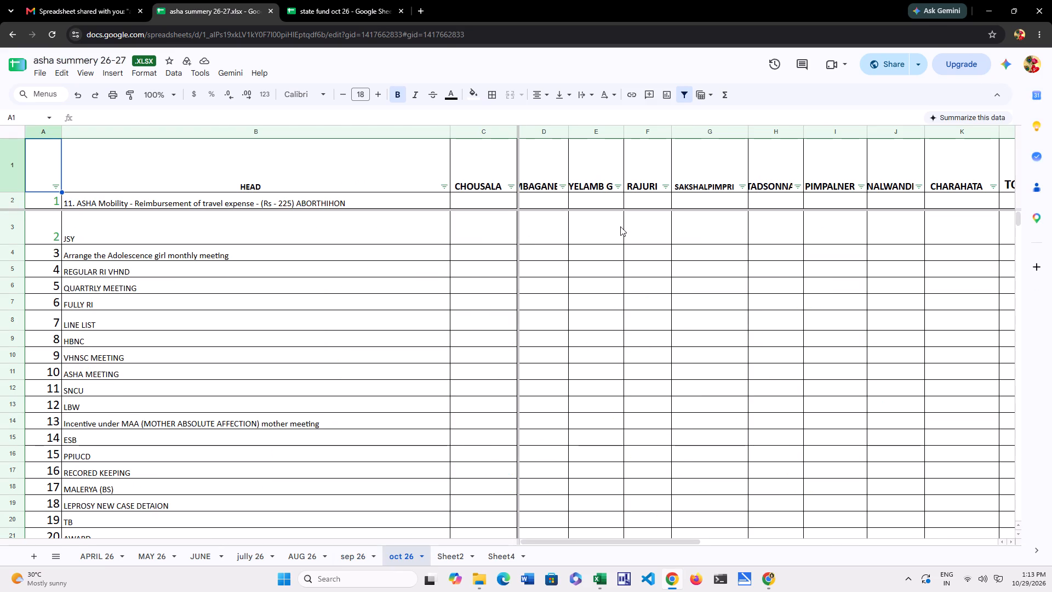
click(589, 200)
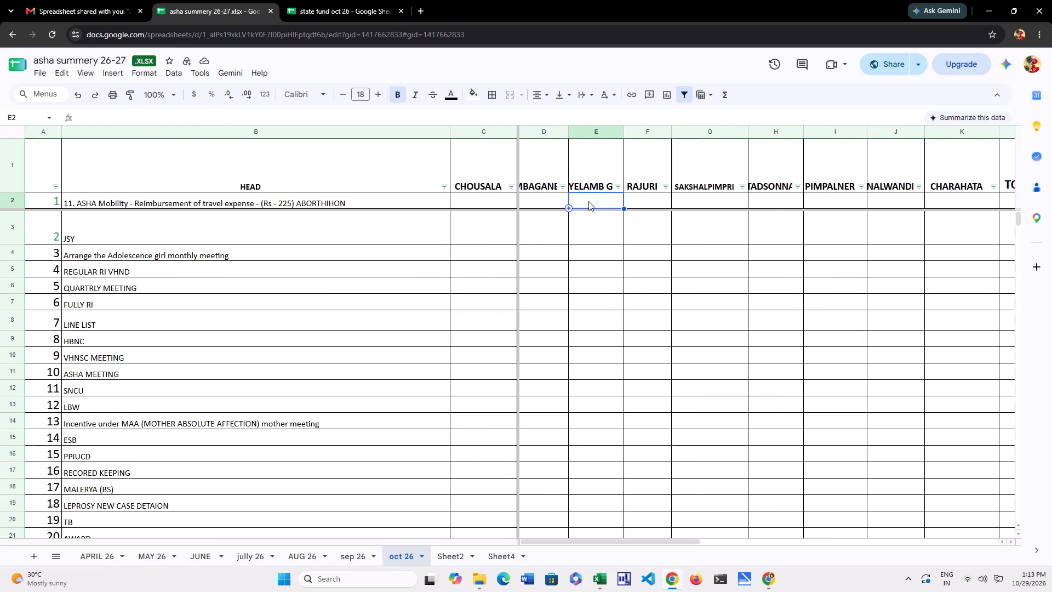
key(0)
click(599, 234)
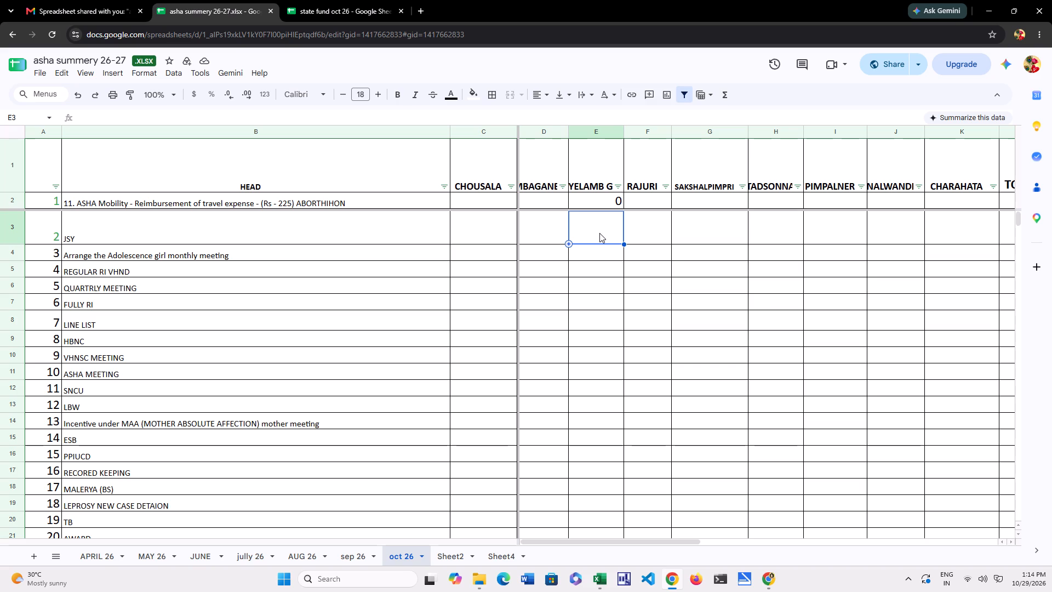
text(2400)
key(Down)
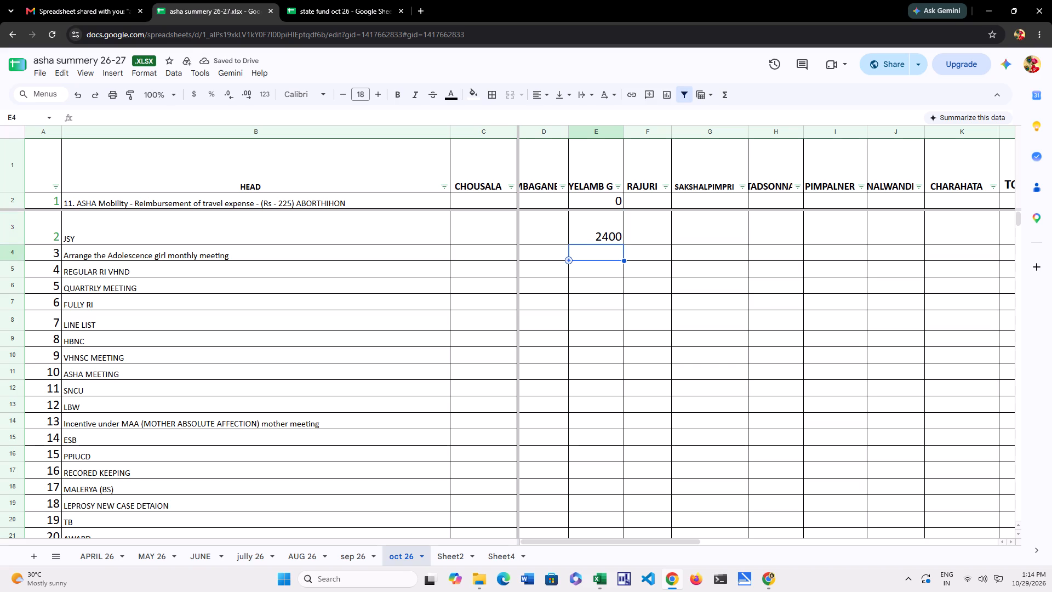
text(2100)
key(Down)
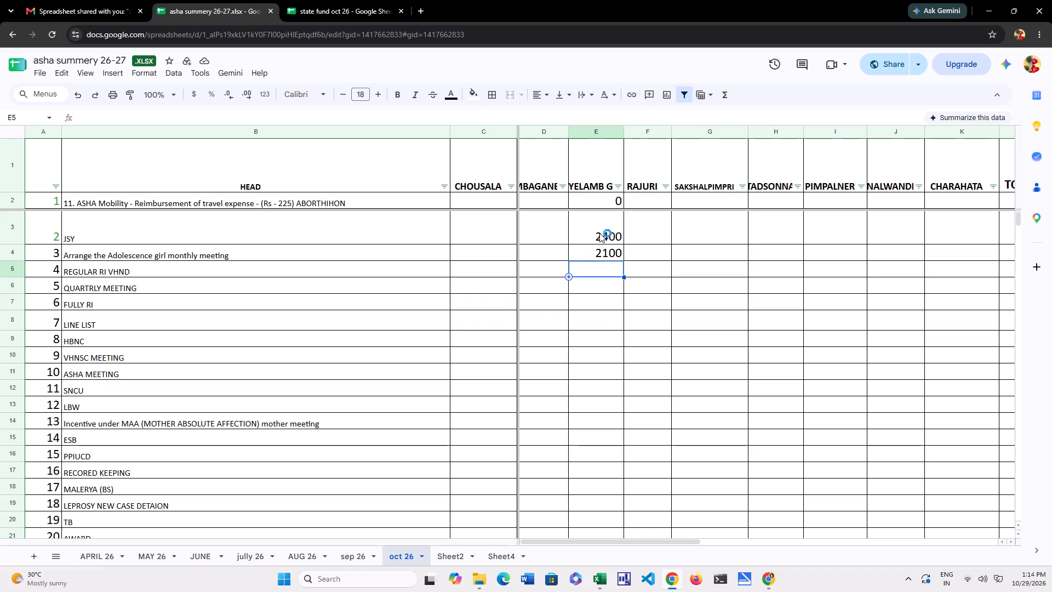
text(9300)
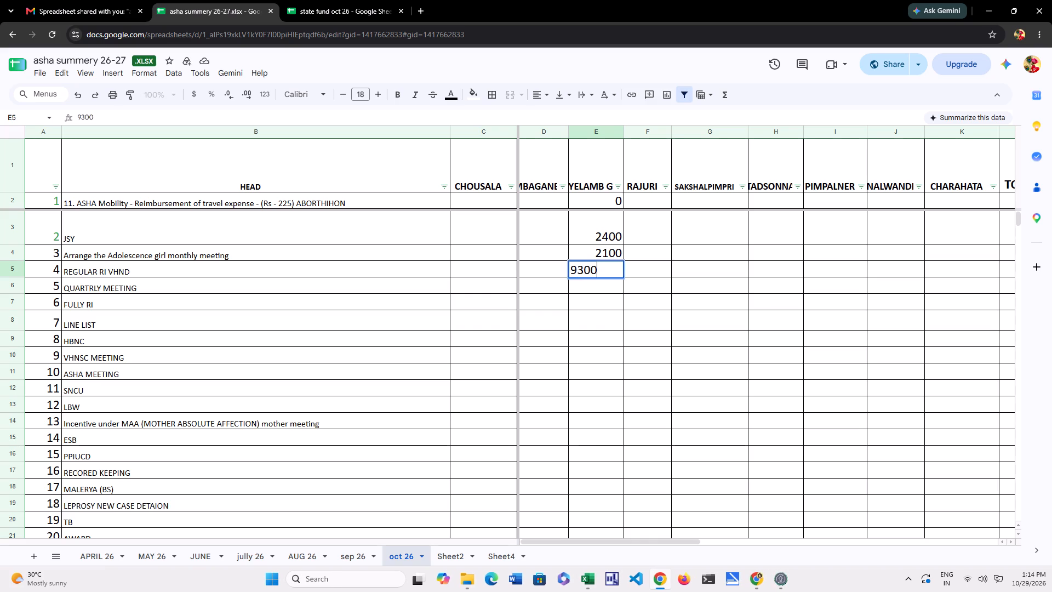
key(Down)
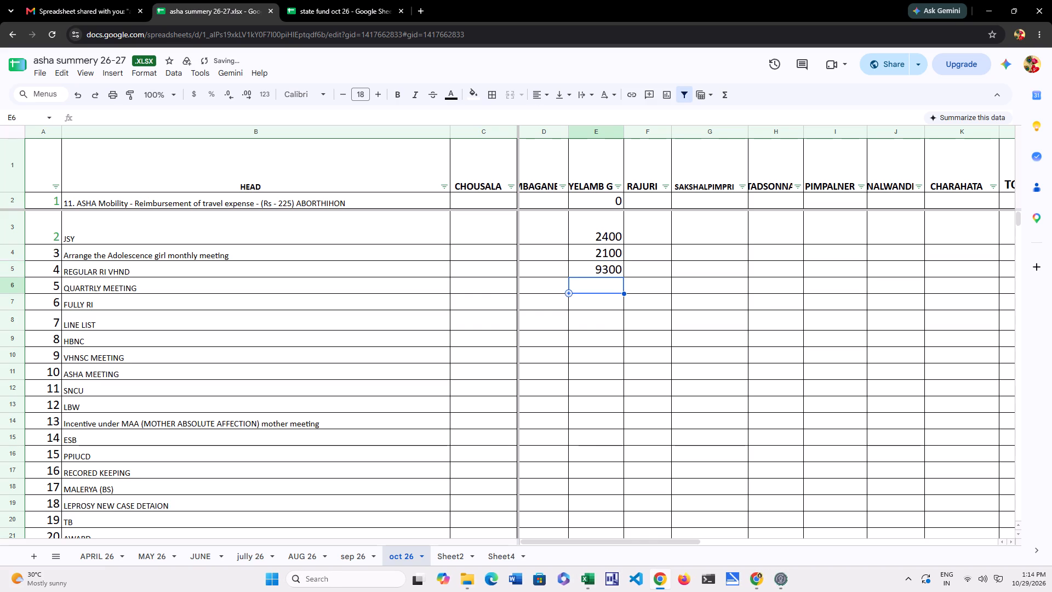
In the YELAMB G column, enter 0 for QUARTRLY MEETING, 10300 for FULLY RI and 0 for LINE LIST.
key(0)
key(Down)
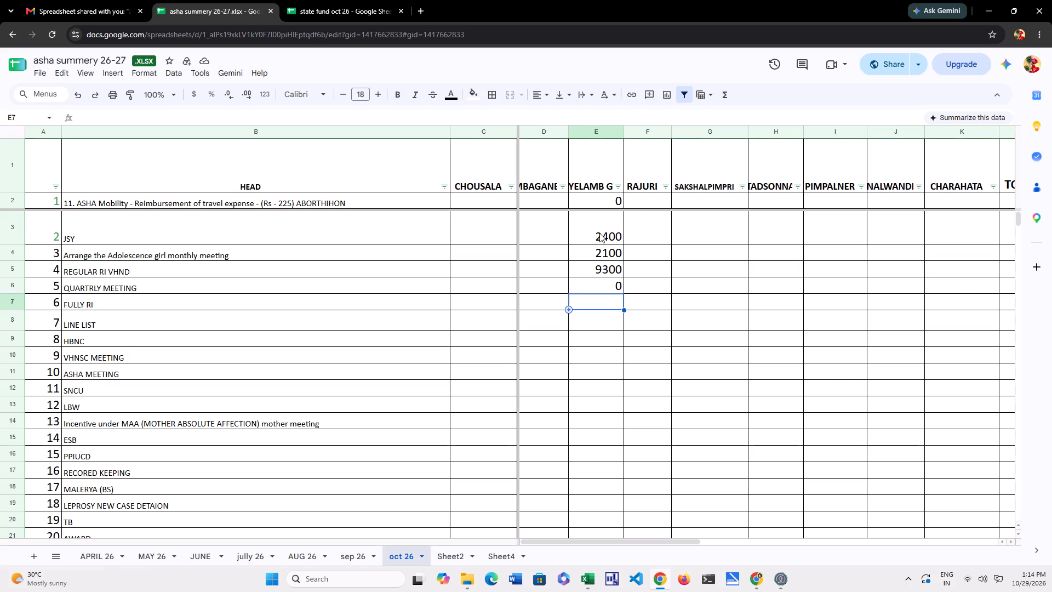
key(1)
key(0)
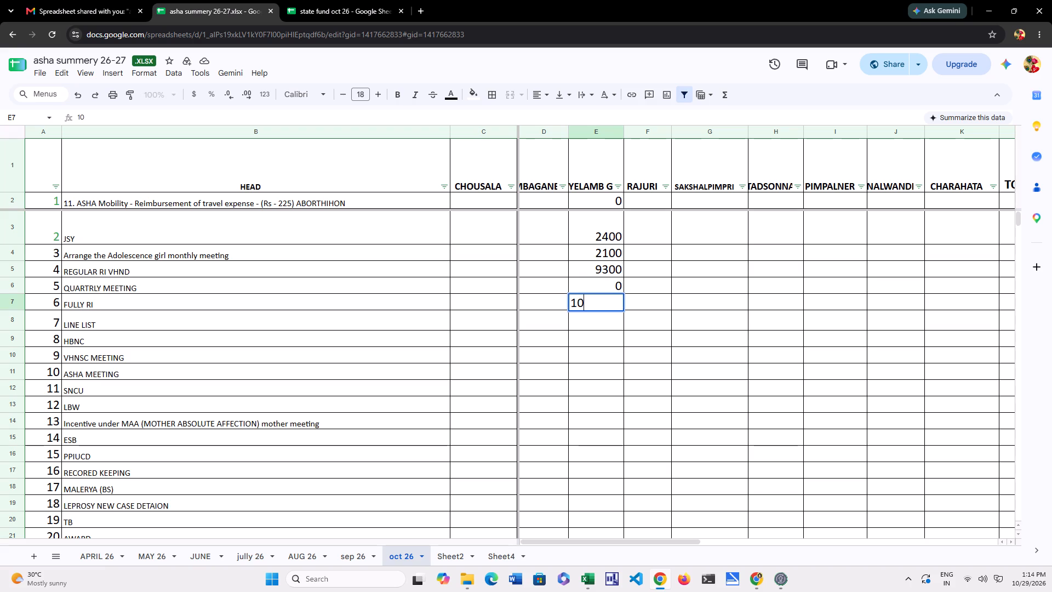
text(300)
key(Down)
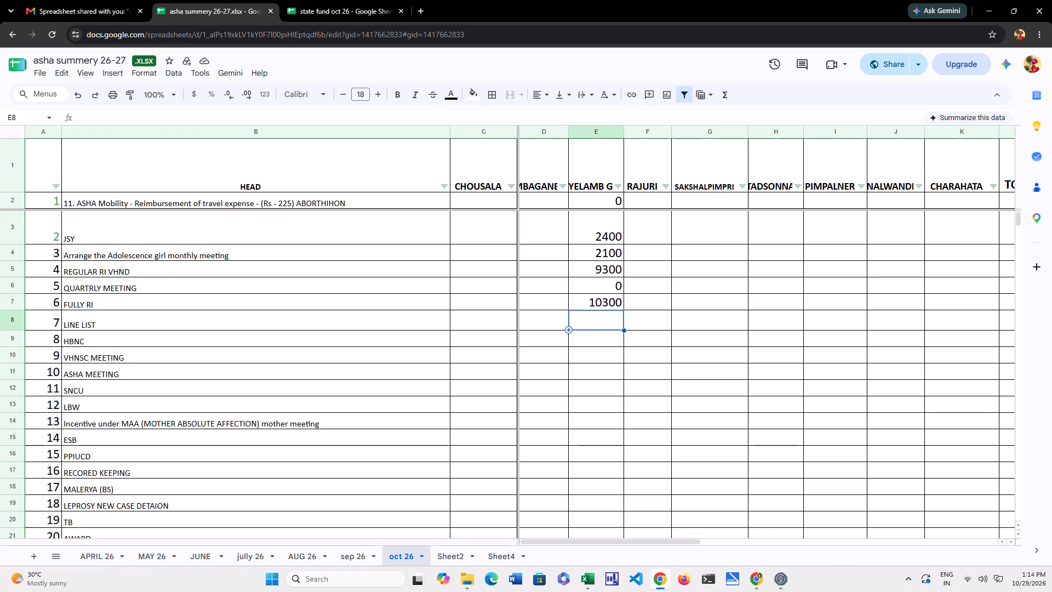
key(0)
key(Down)
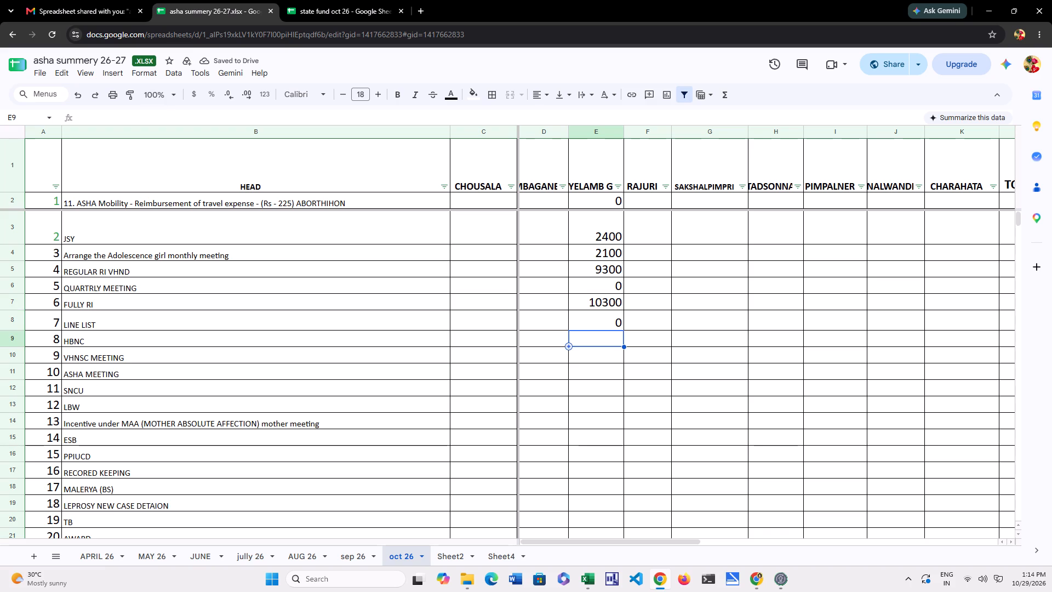
In the YELAMB G column, enter 12000 for HBNC, 6300 for VHNSC MEETING and 6150 for ASHA MEETING.
text(40)
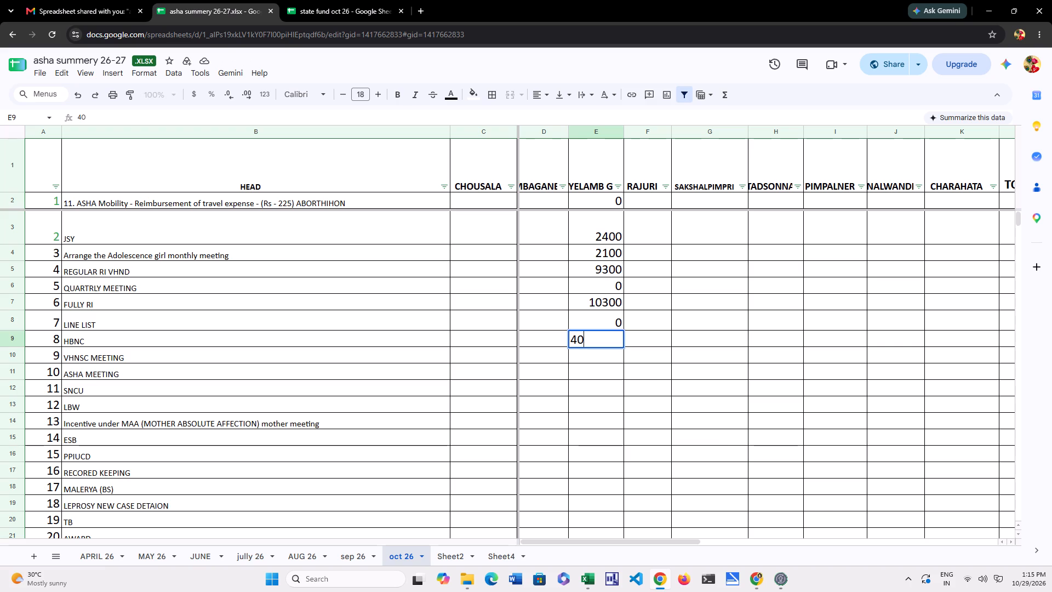
key(BackSpace)
key(BackSpace)
text(12000)
key(Down)
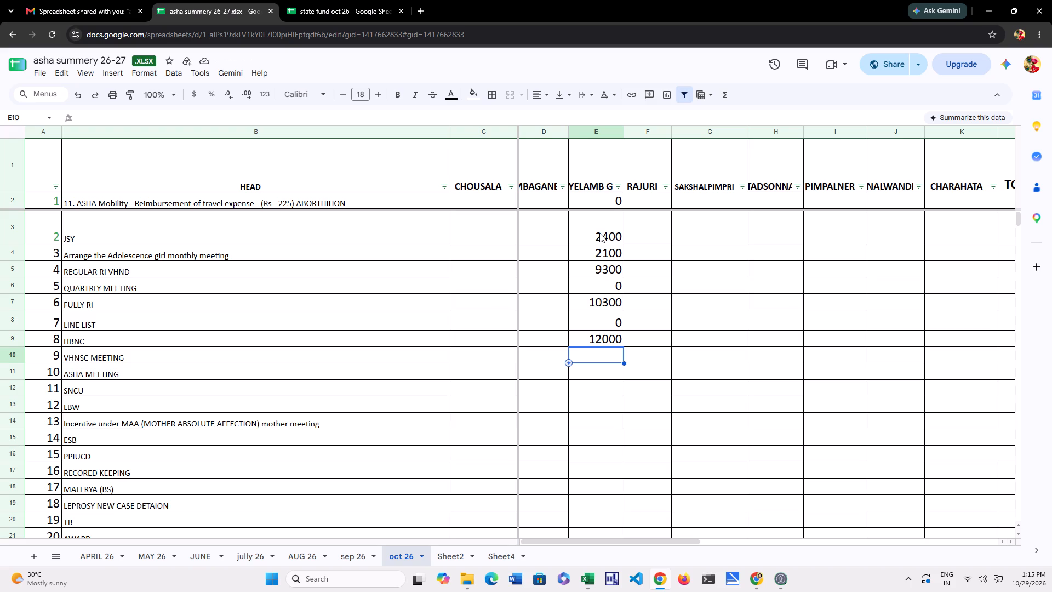
text(6300)
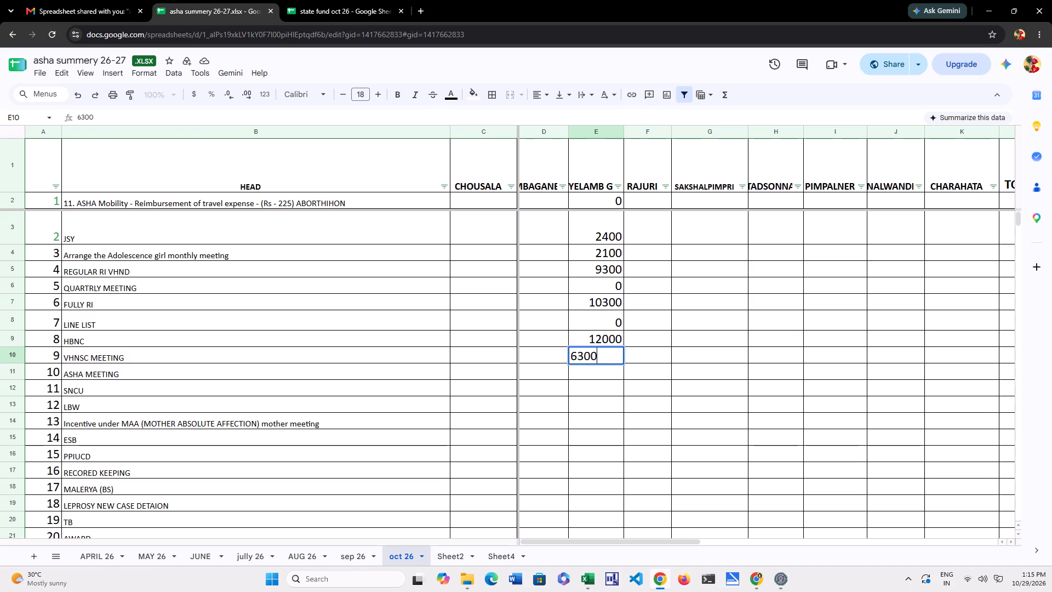
key(Down)
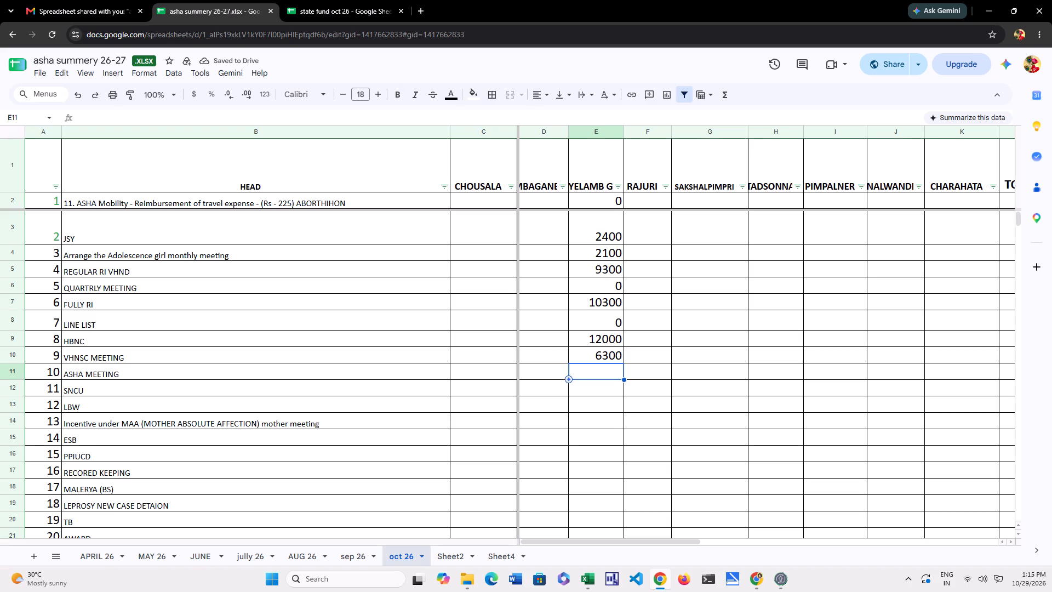
text(6150)
key(Down)
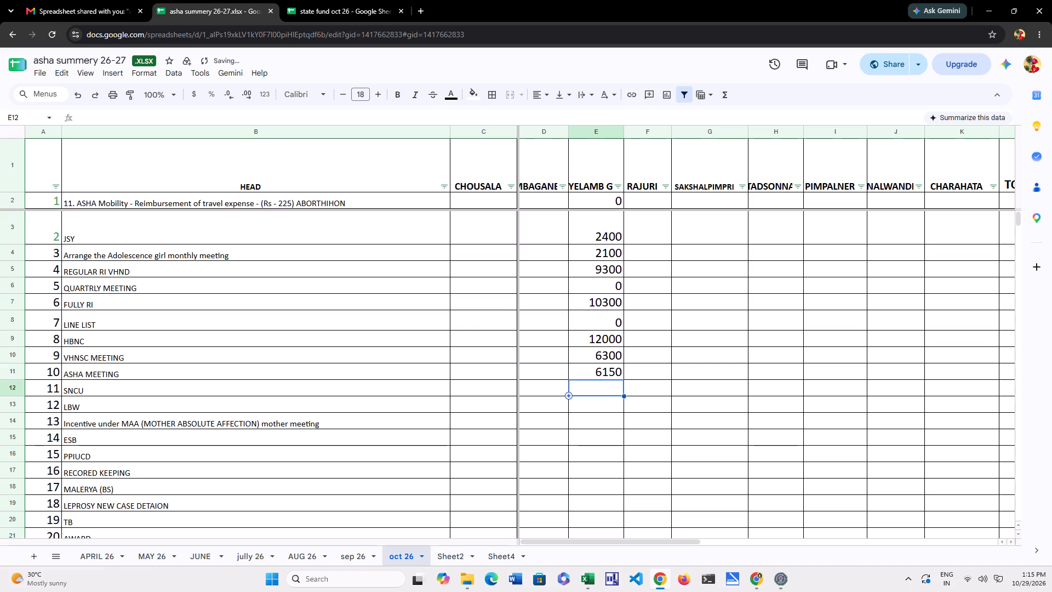
In the YELAMB G column, enter 0 for each of SNCU, LBW and the MAA mother meeting incentive.
key(0)
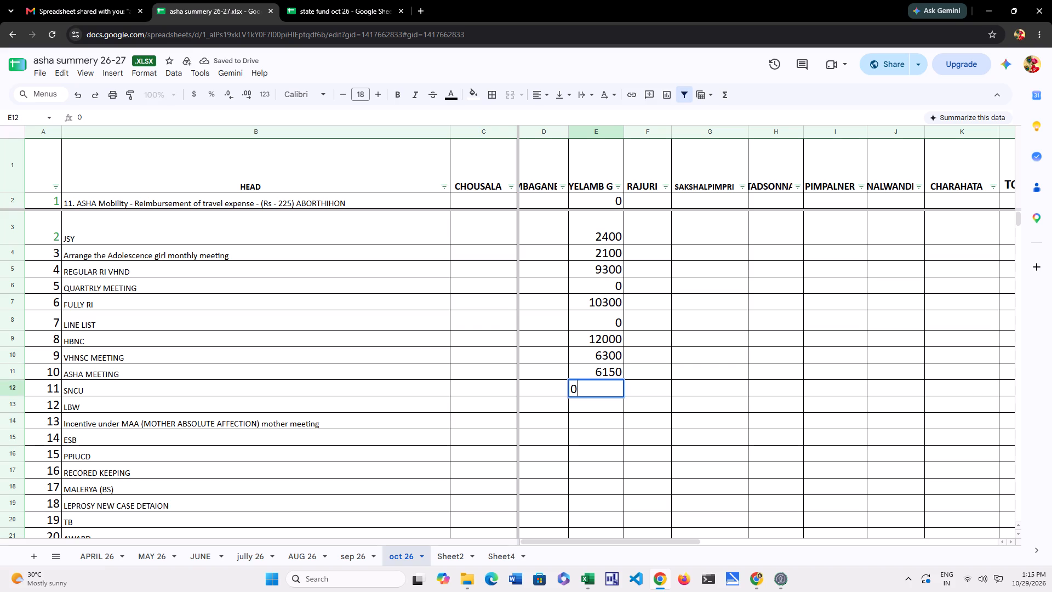
key(Down)
key(0)
key(Down)
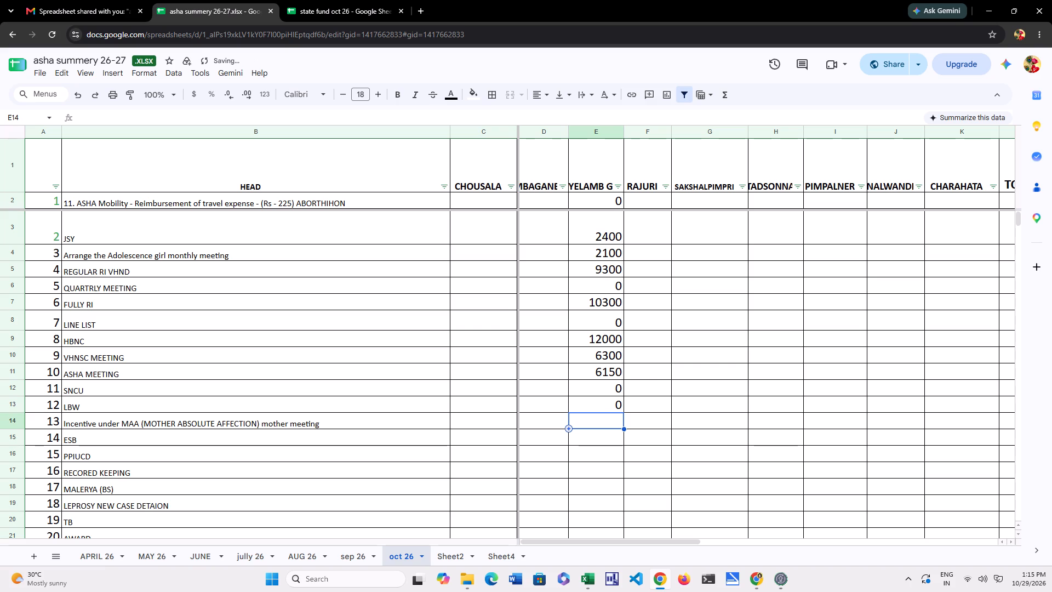
key(0)
key(Down)
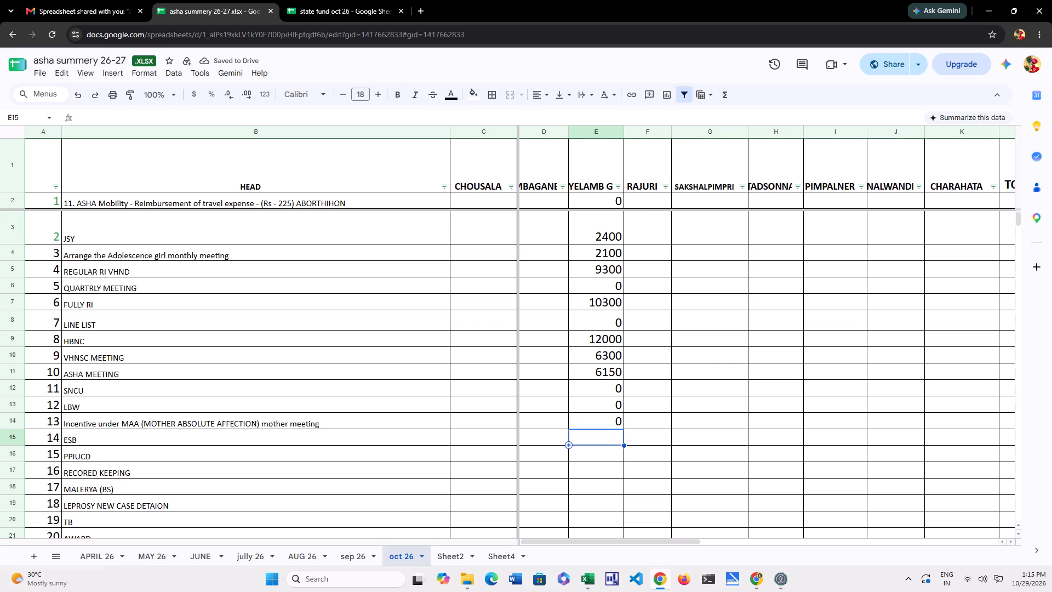
In the YELAMB G column, enter 2500 for ESB, 150 for PPIUCD, 63000 for RECORED KEEPING and 4845 for MALERYA (BS).
text(2500)
key(Down)
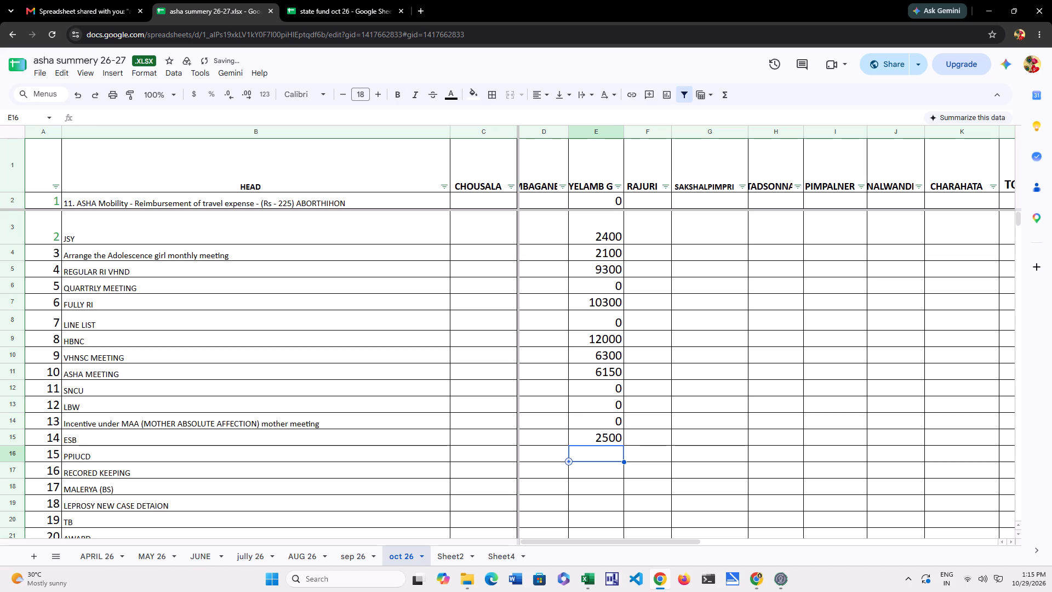
text(150)
key(Down)
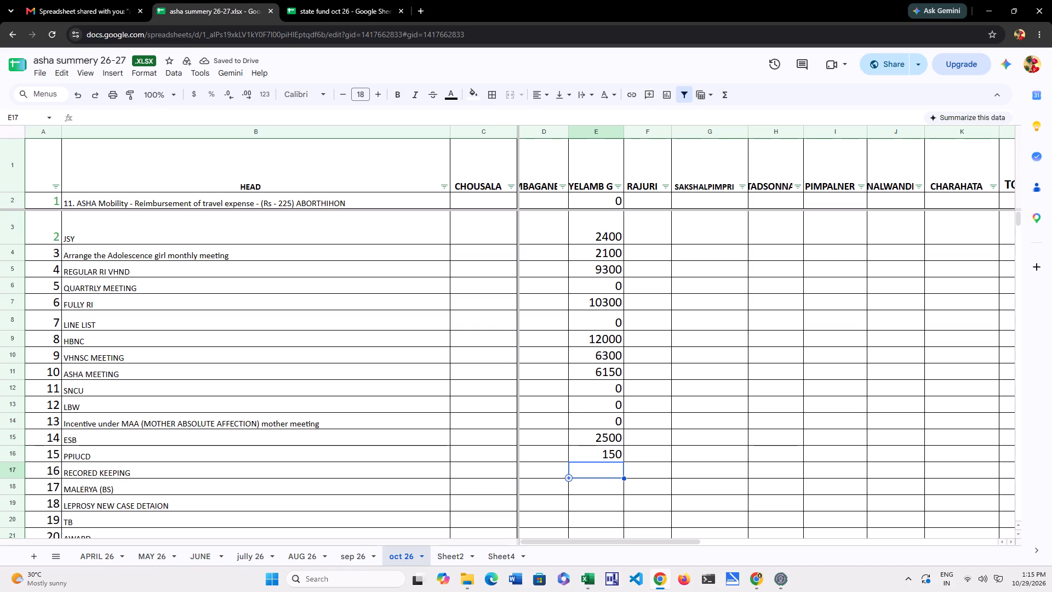
text(6300)
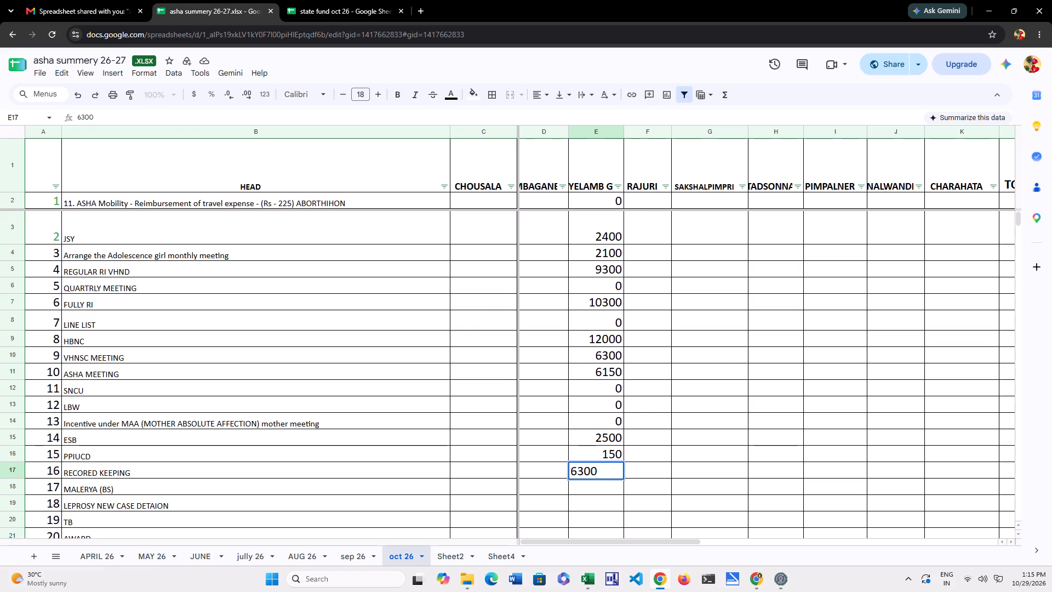
key(0)
key(Down)
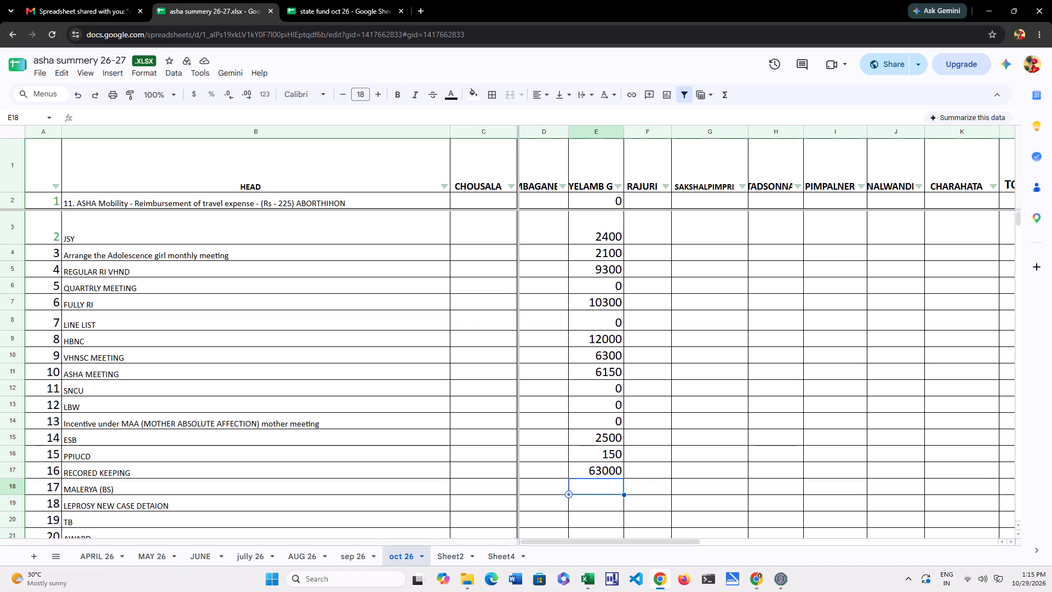
text(4845)
key(Down)
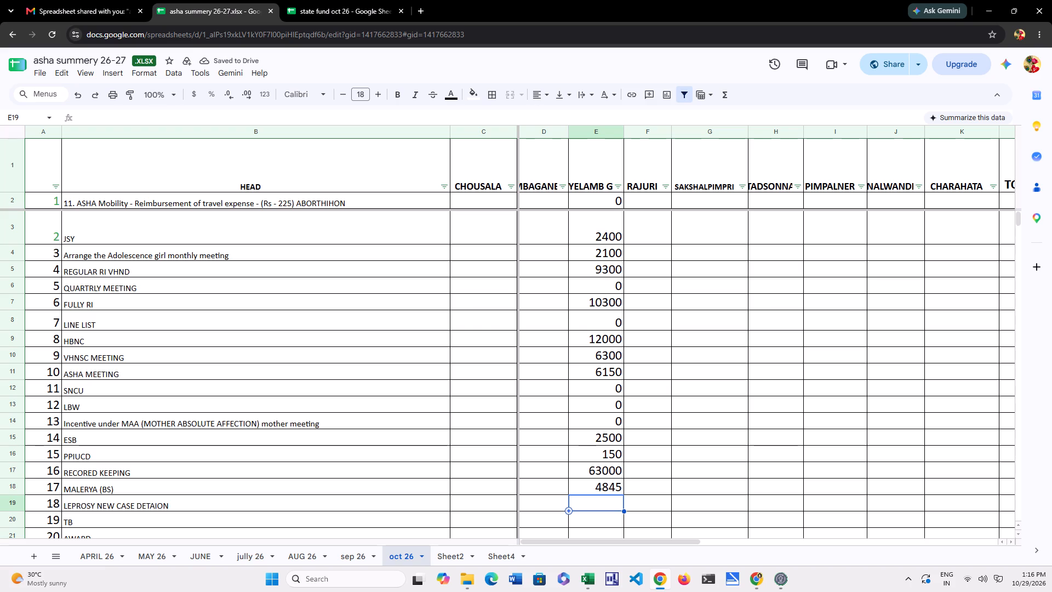
In the YELAMB G column, enter 0 for each of LEPROSY NEW CASE DETAION, TB, AWARD and Child death reporting under CDR.
key(0)
key(Down)
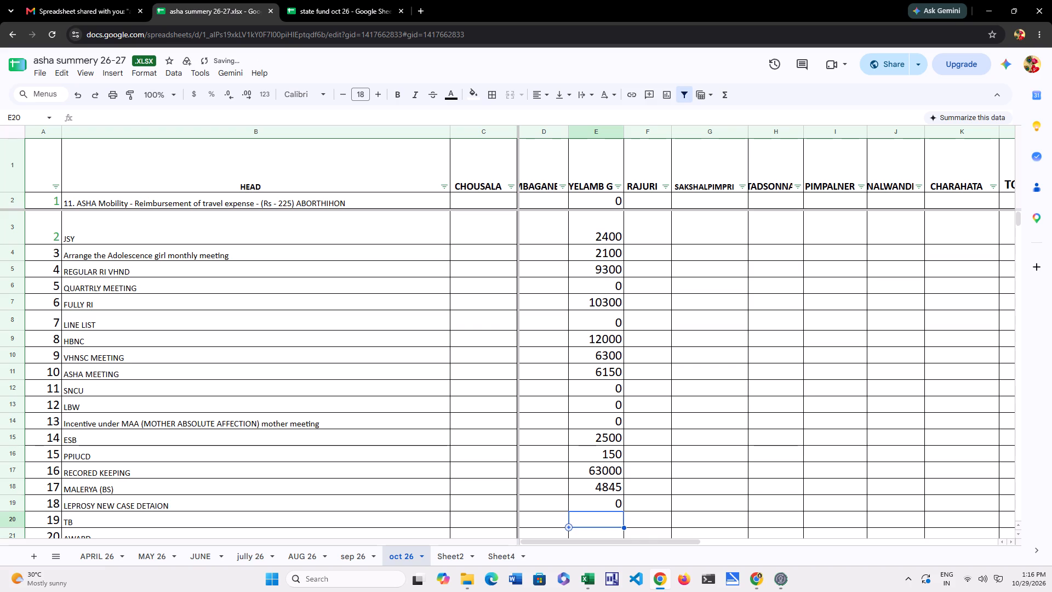
key(0)
key(Down)
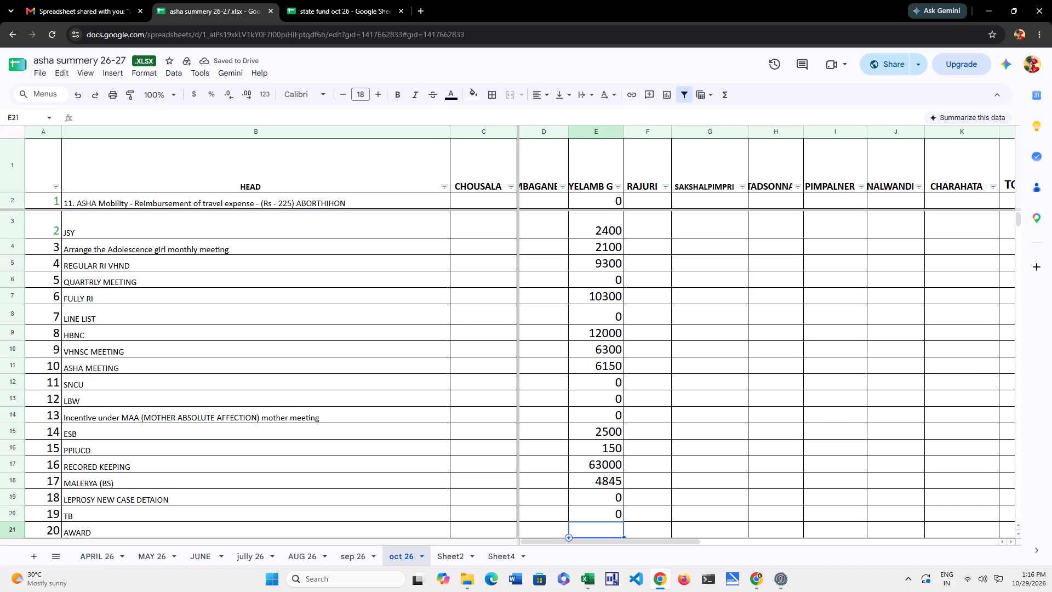
key(0)
key(Down)
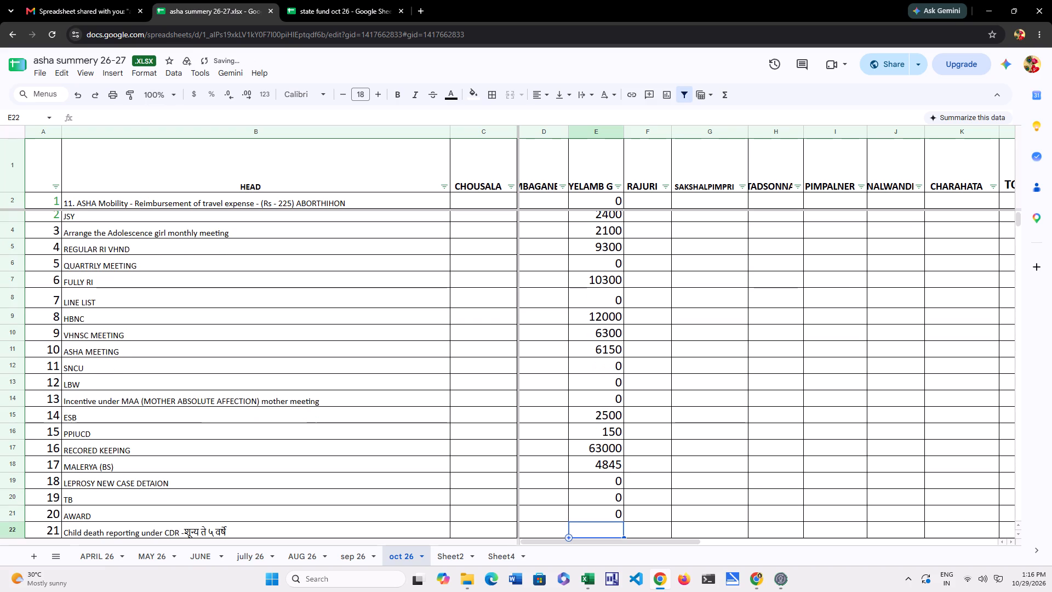
key(0)
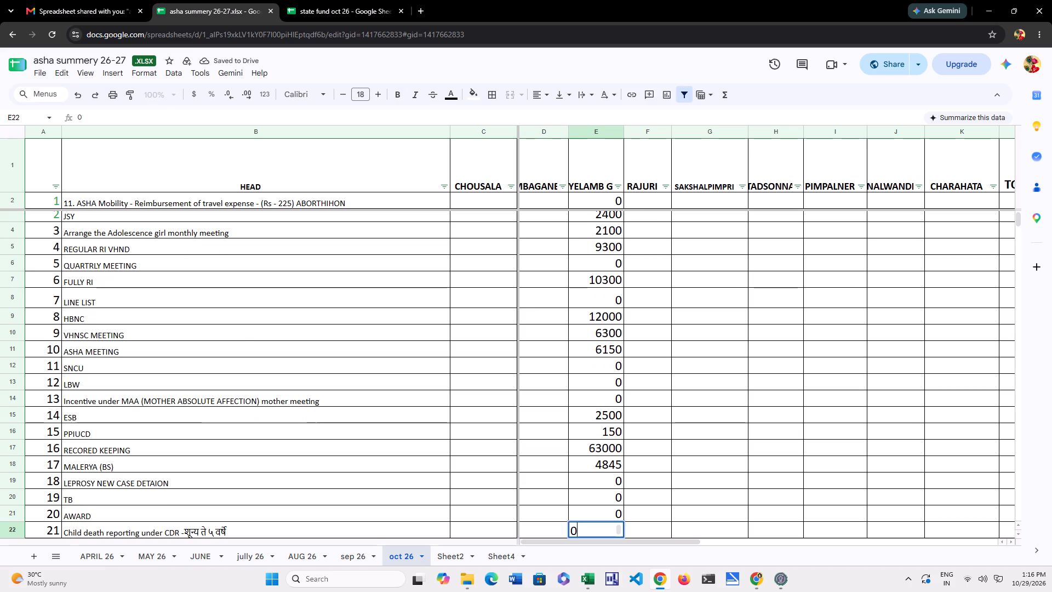
key(Down)
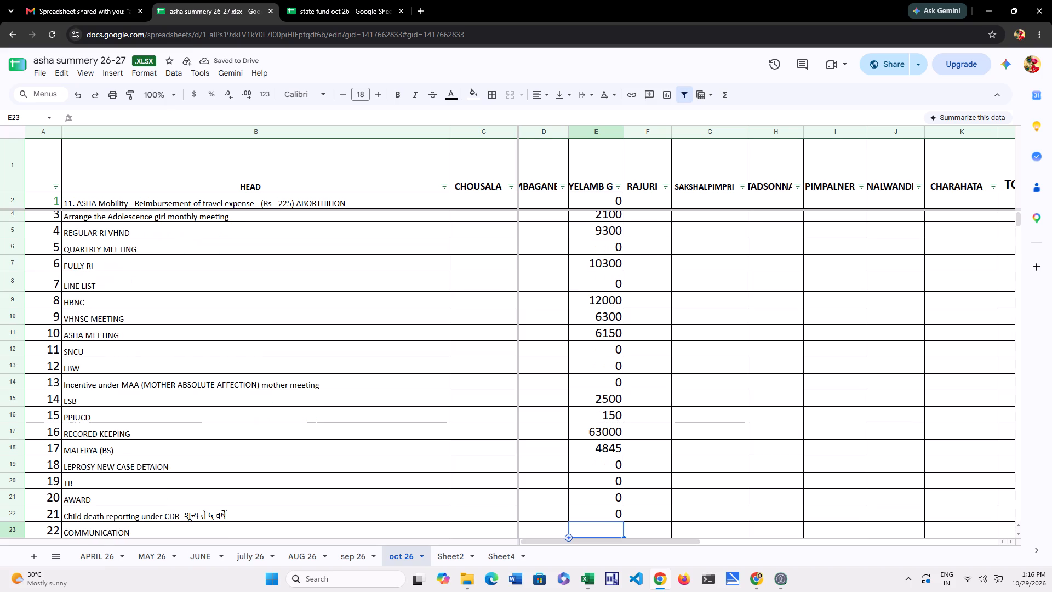
In the YELAMB G column, enter 12600 for COMMUNICATION, 100 for Line listing (ANTARA), and 0 for both mobilizing Children (6 to 60 month) and IDCF.
scroll(553, 251, down, 2)
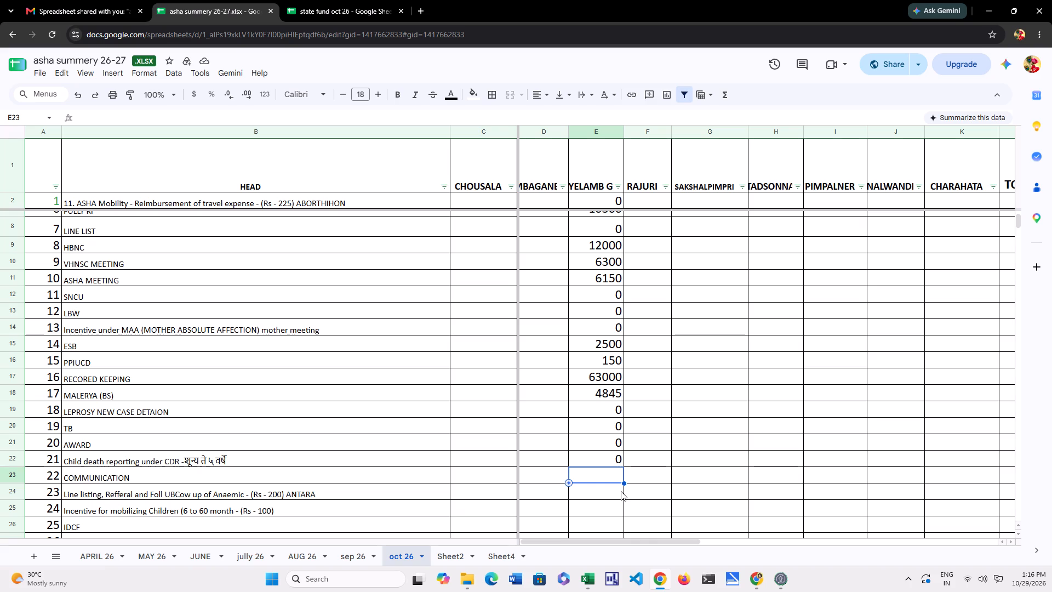
text(12600)
key(Down)
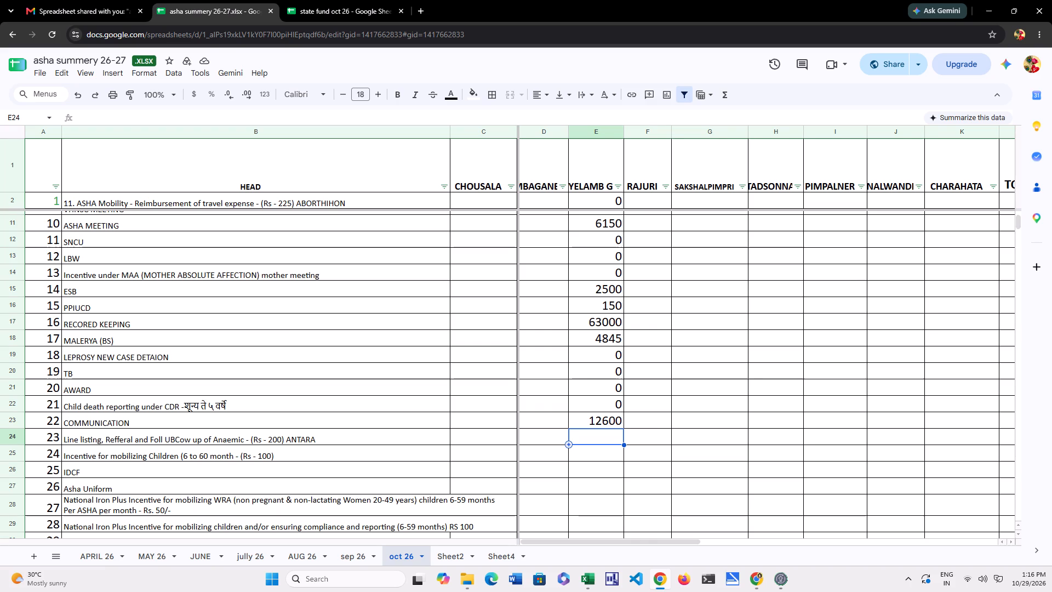
text(100)
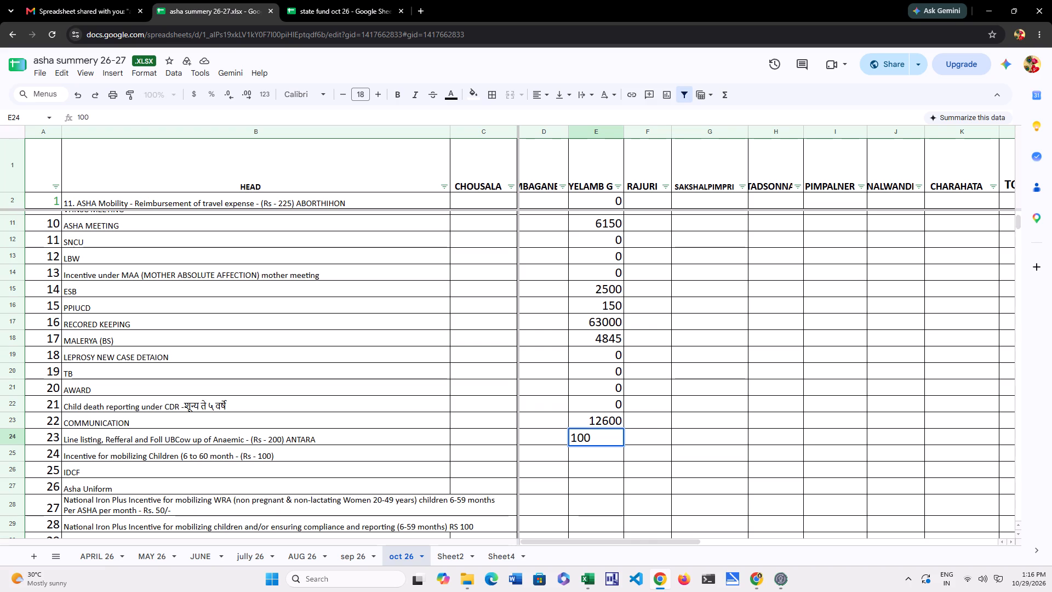
key(Down)
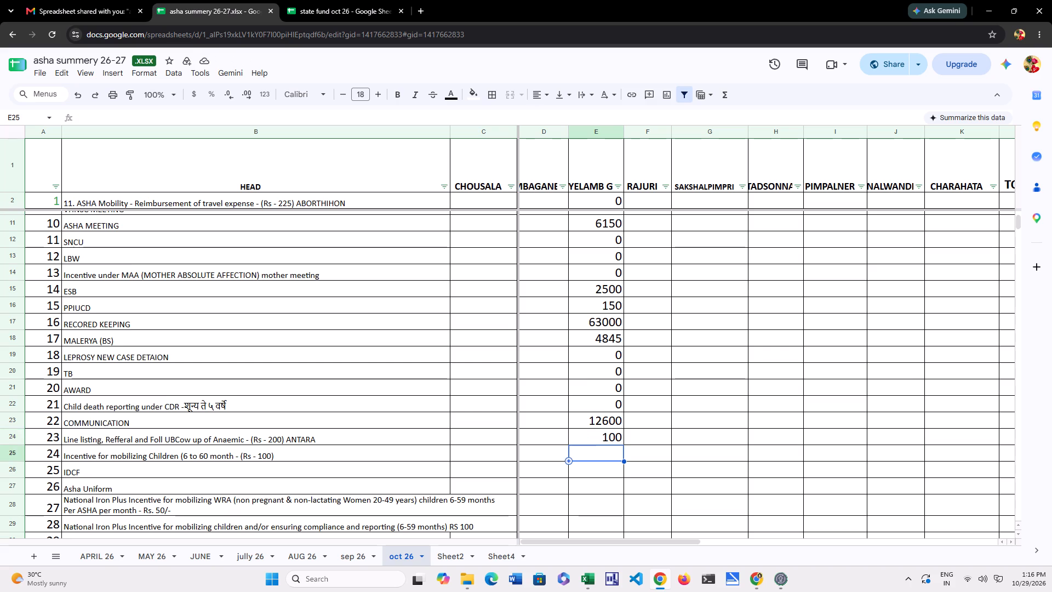
key(0)
key(Down)
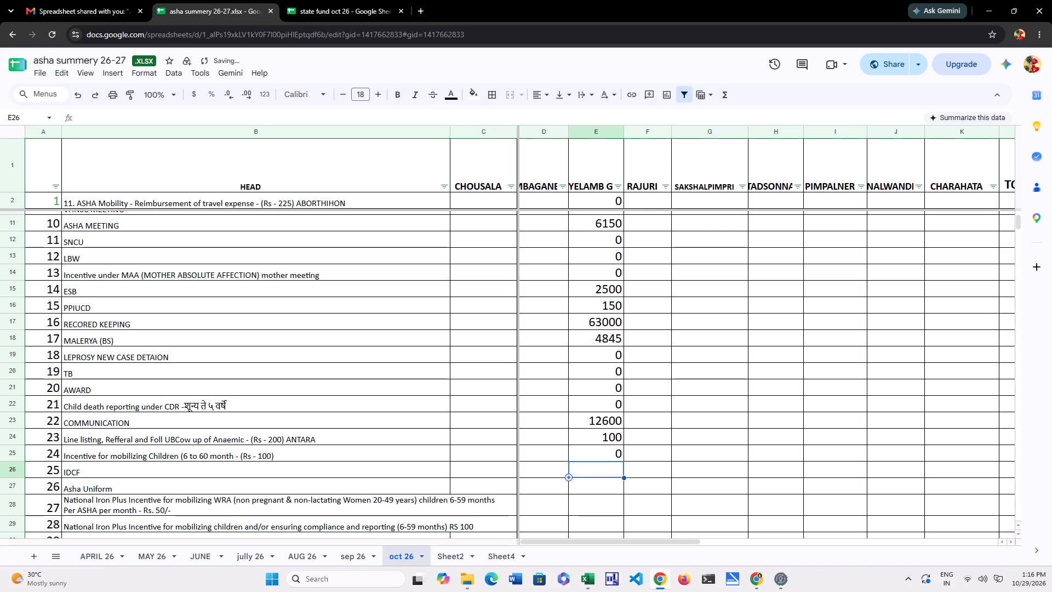
key(0)
key(Down)
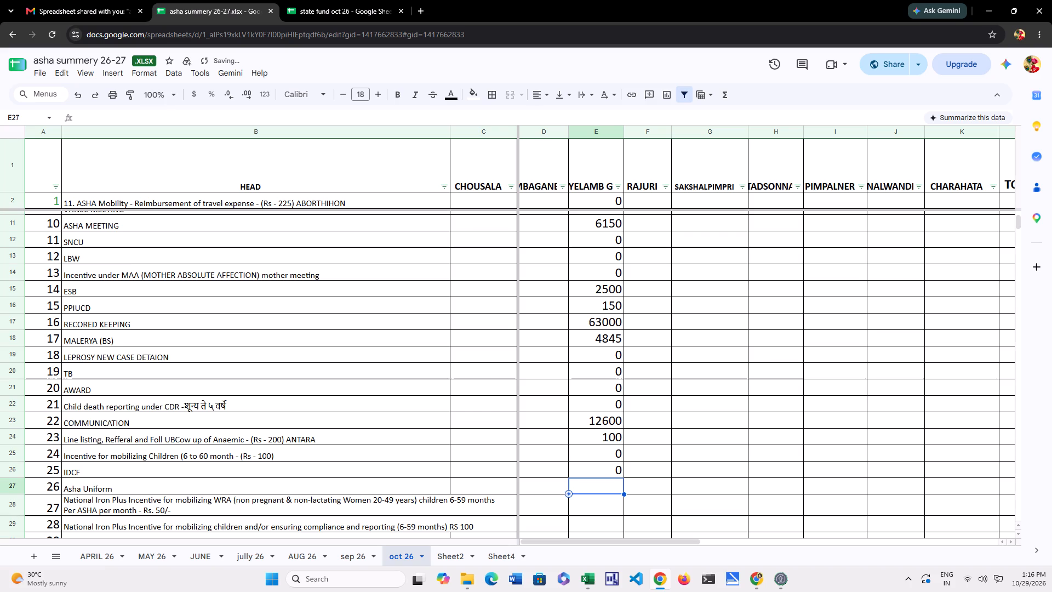
In the YELAMB G column, enter 0 for Asha Uniform, 2100 for National Iron Plus mobilizing WRA, and 0 for National Iron Plus mobilizing children (6-59 months).
key(0)
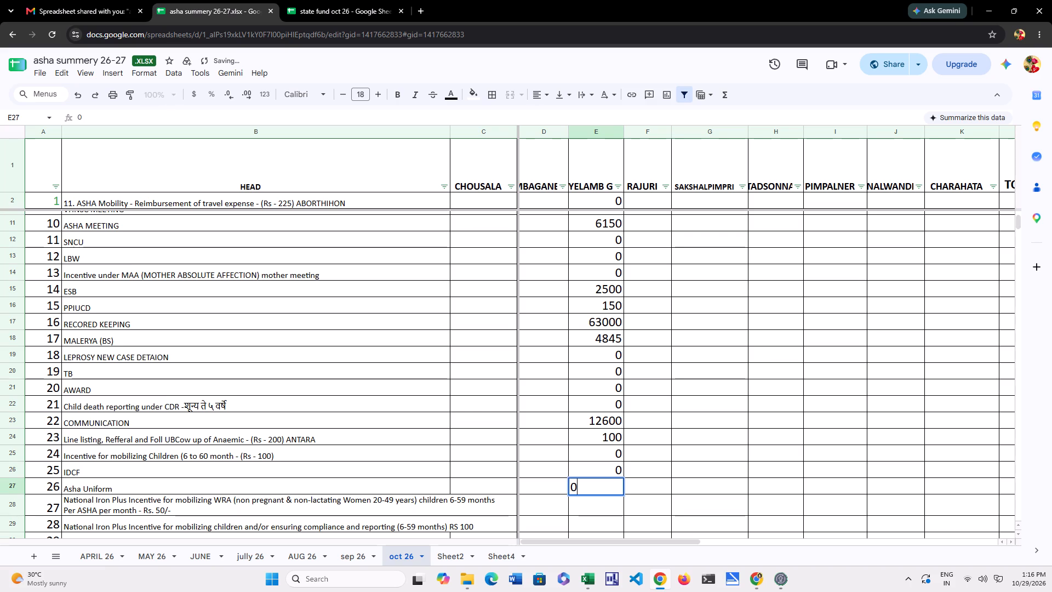
key(Down)
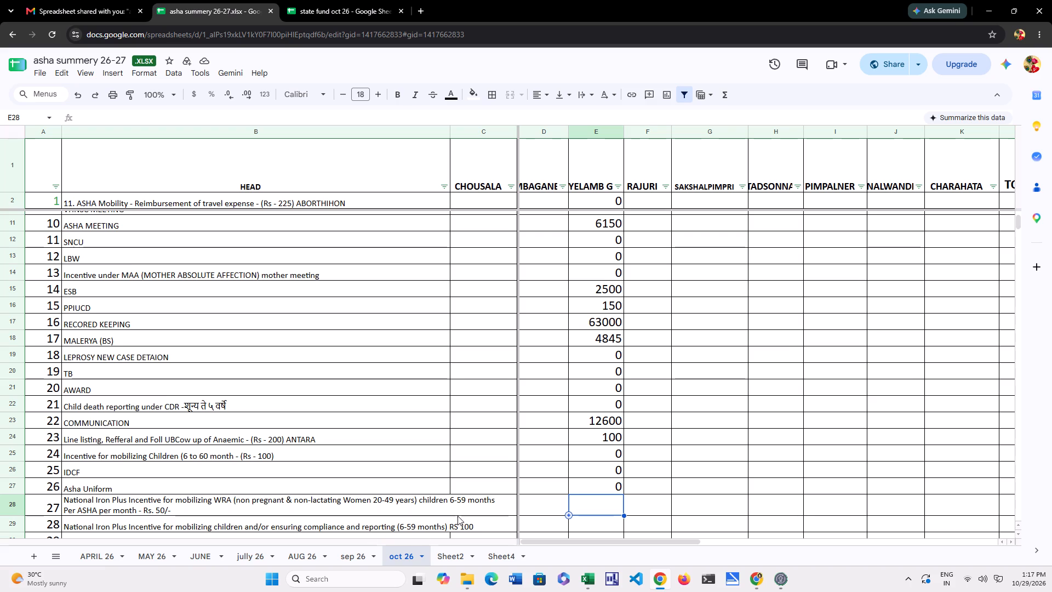
text(2100)
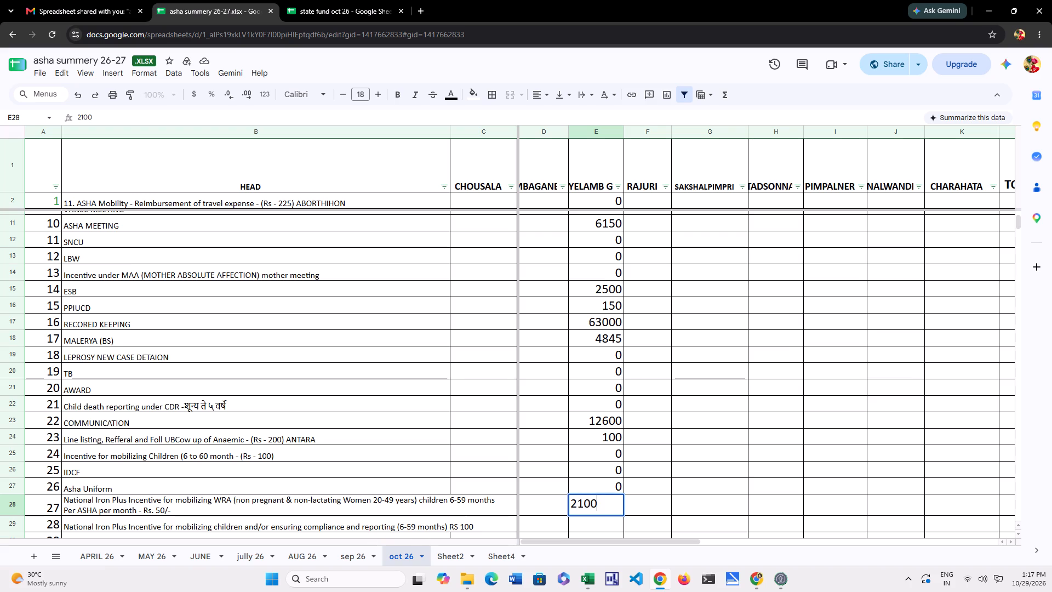
key(Down)
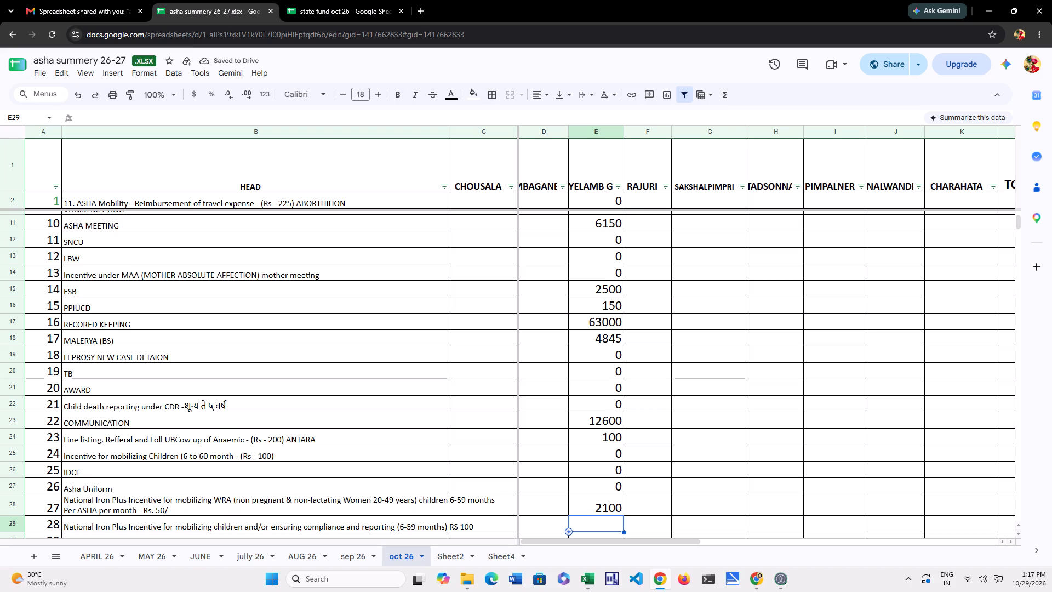
key(0)
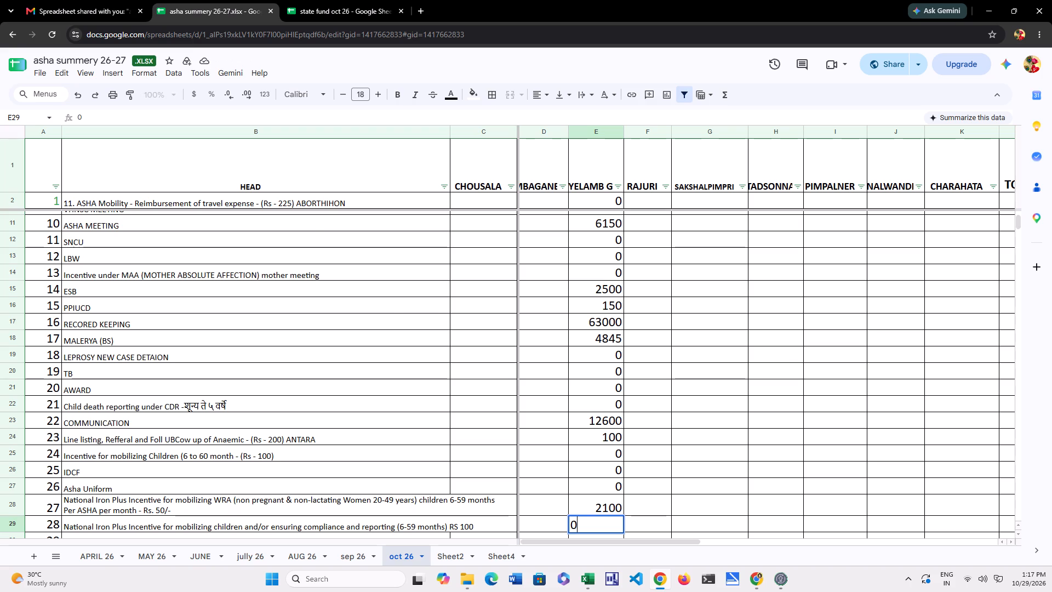
scroll(434, 485, down, 4)
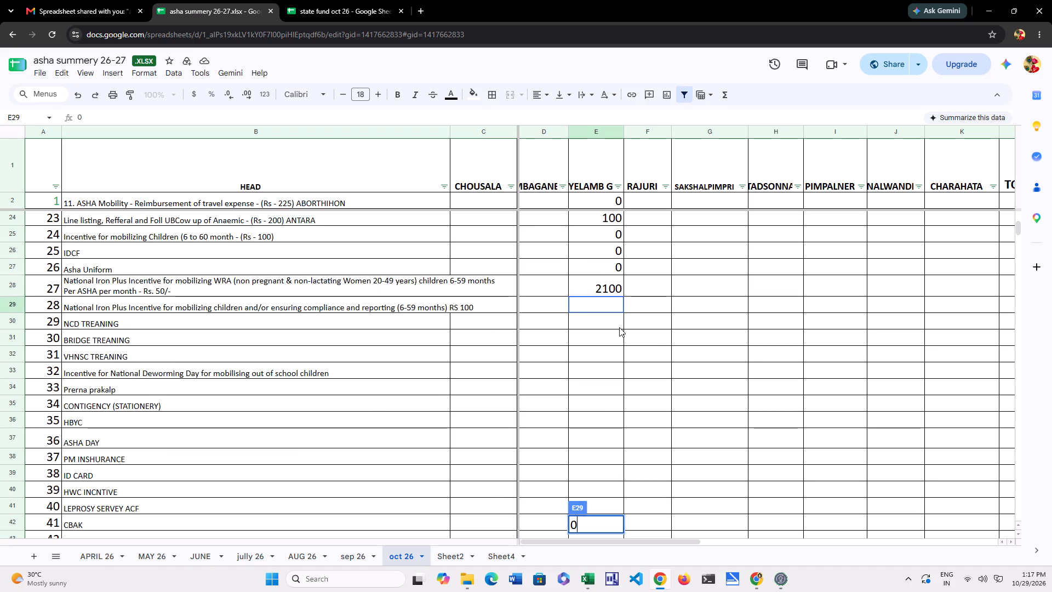
click(619, 327)
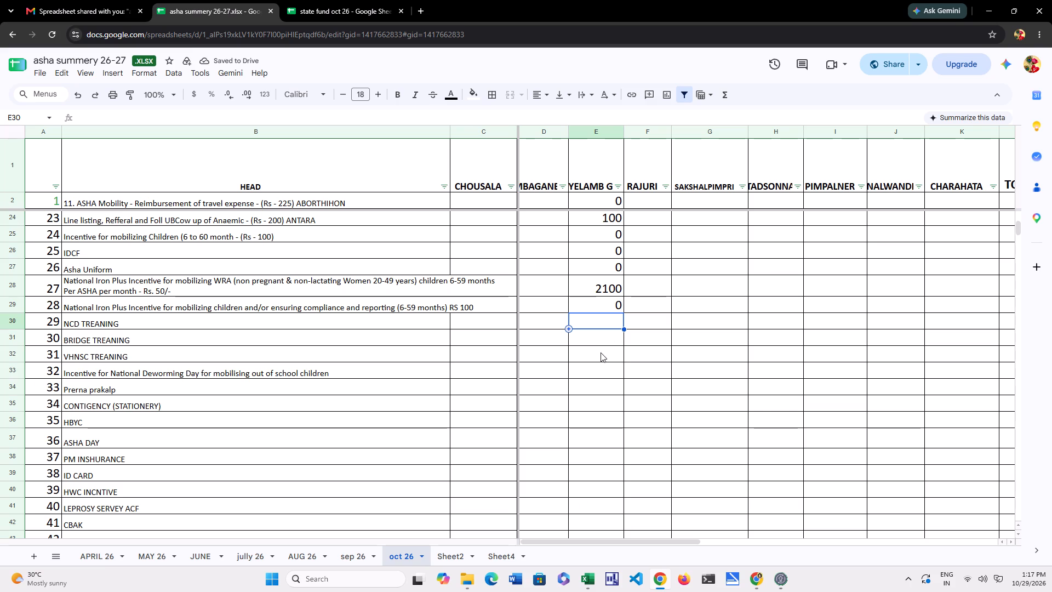
In the YELAMB G column, enter 0 for each of NCD TREANING, BRIDGE TREANING and VHNSC TREANING.
key(0)
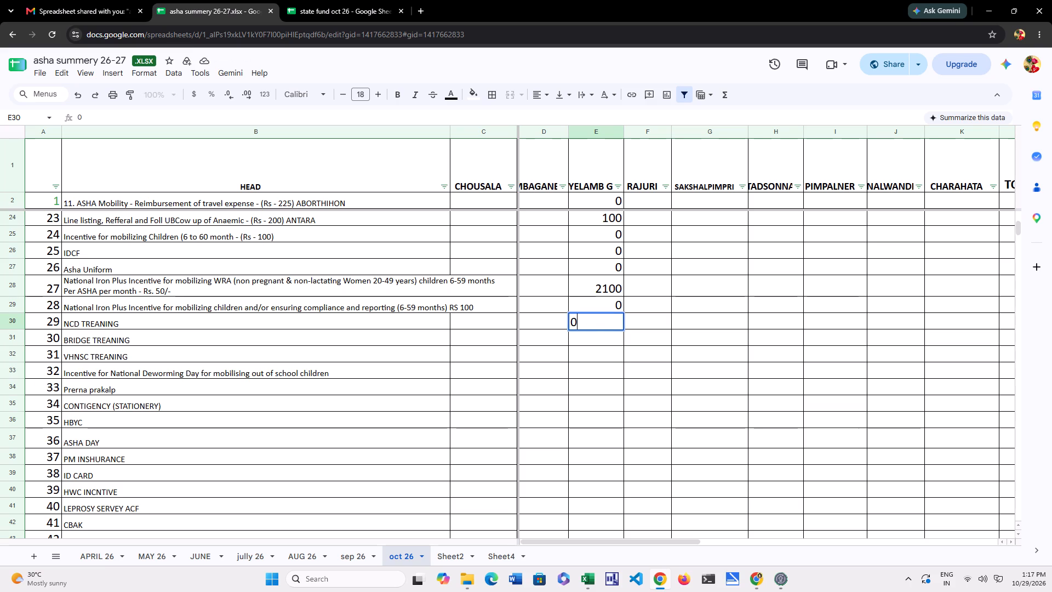
key(Down)
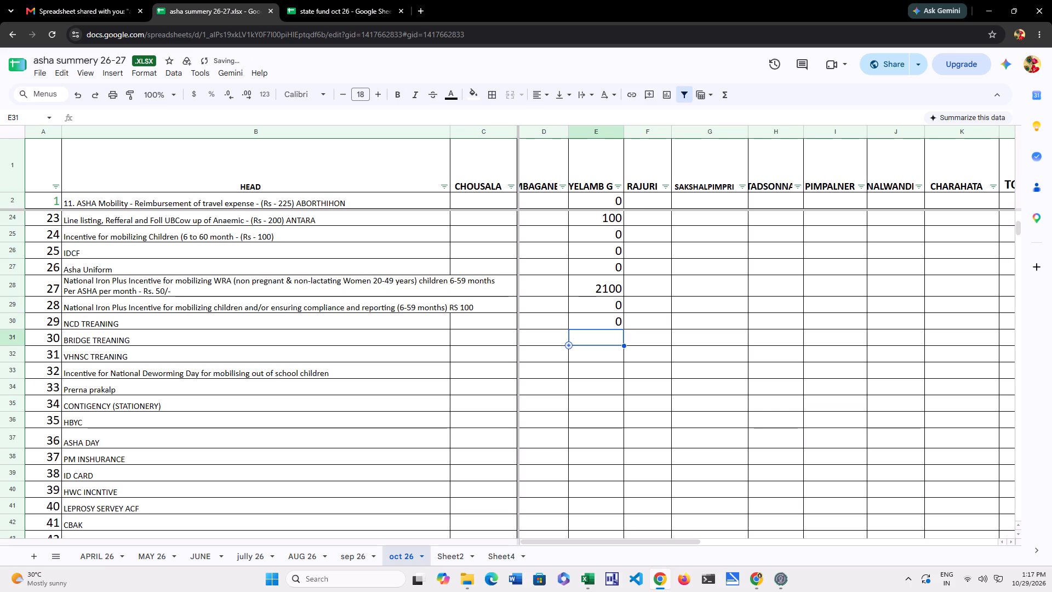
key(0)
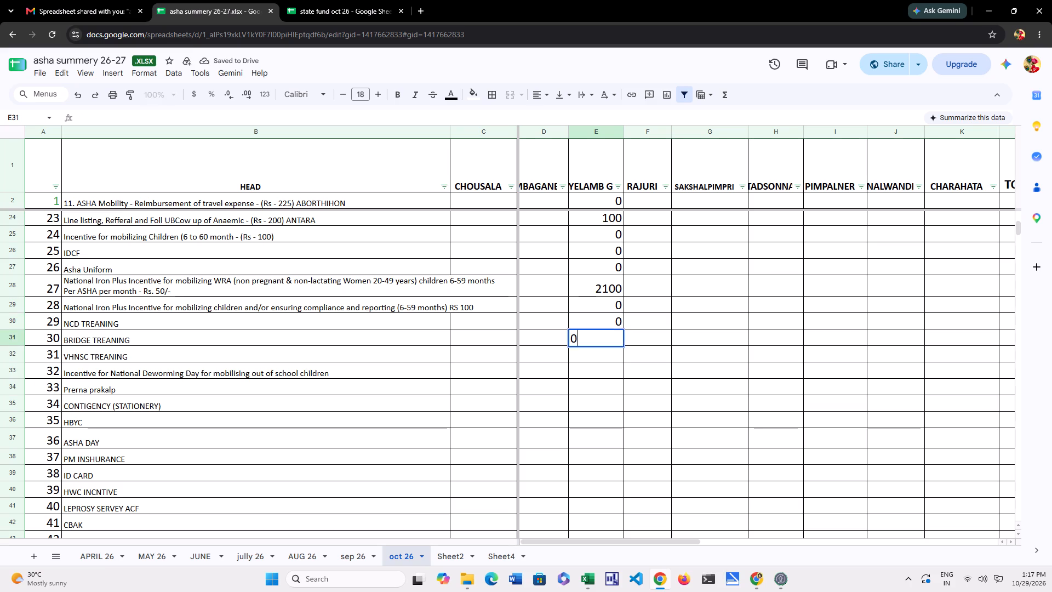
key(Down)
key(0)
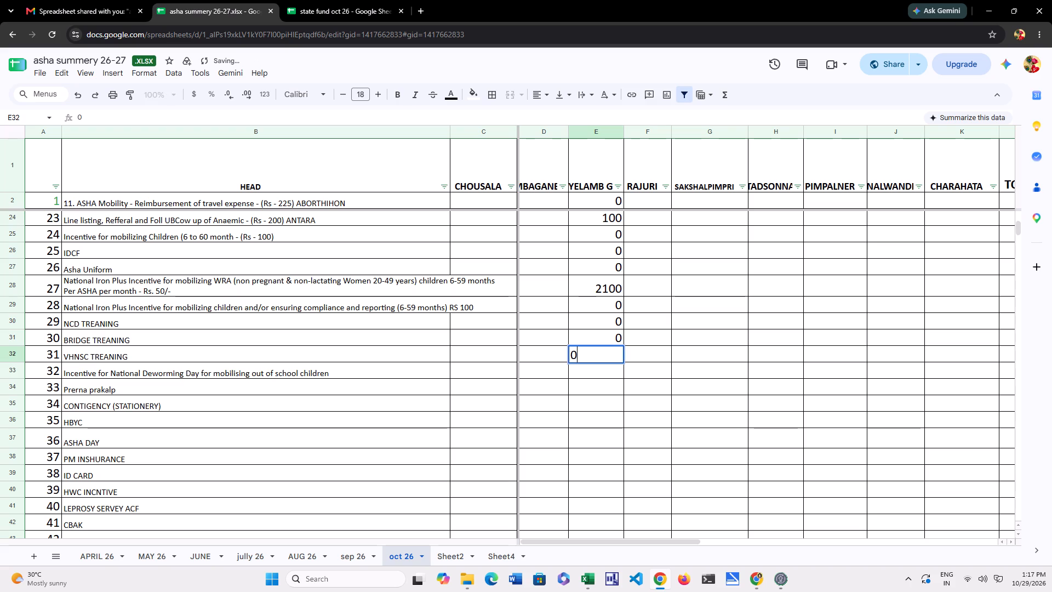
key(Down)
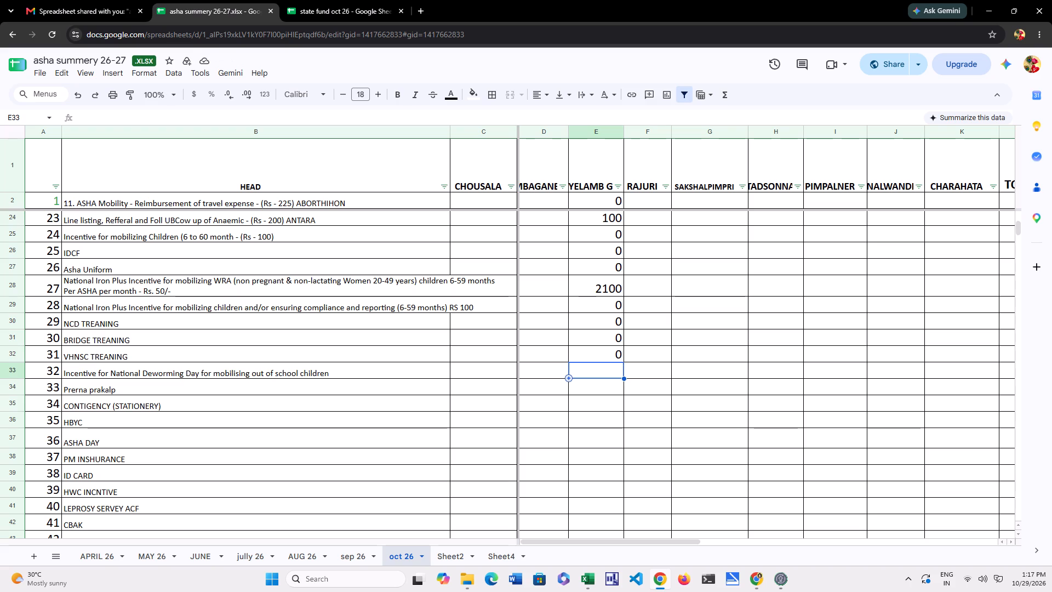
In the YELAMB G column, enter 0 for each of National Deworming Day, Prerna prakalp and CONTIGENCY (STATIONERY).
key(0)
key(Down)
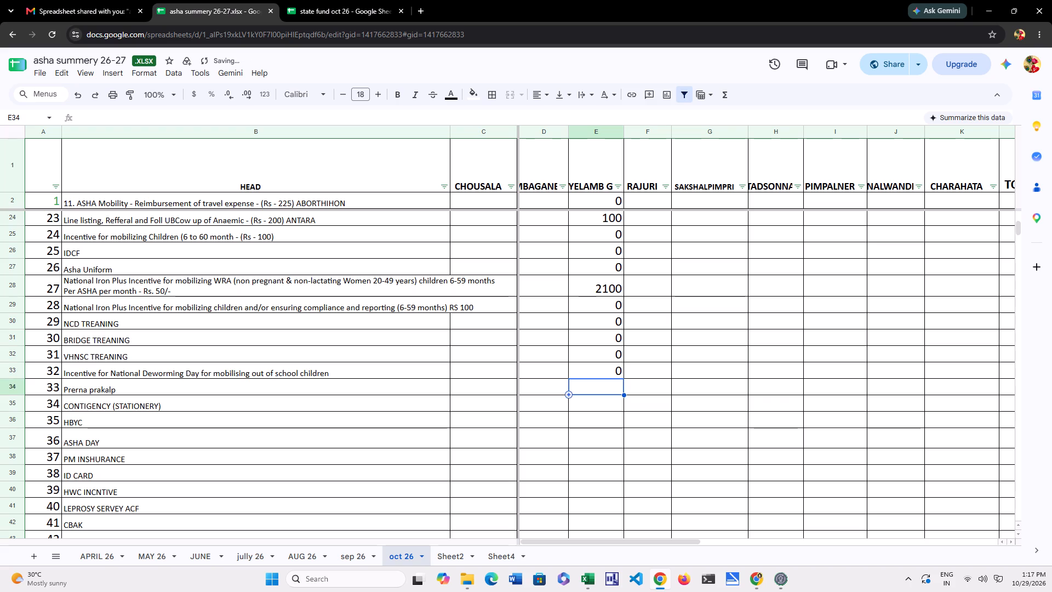
key(0)
key(Down)
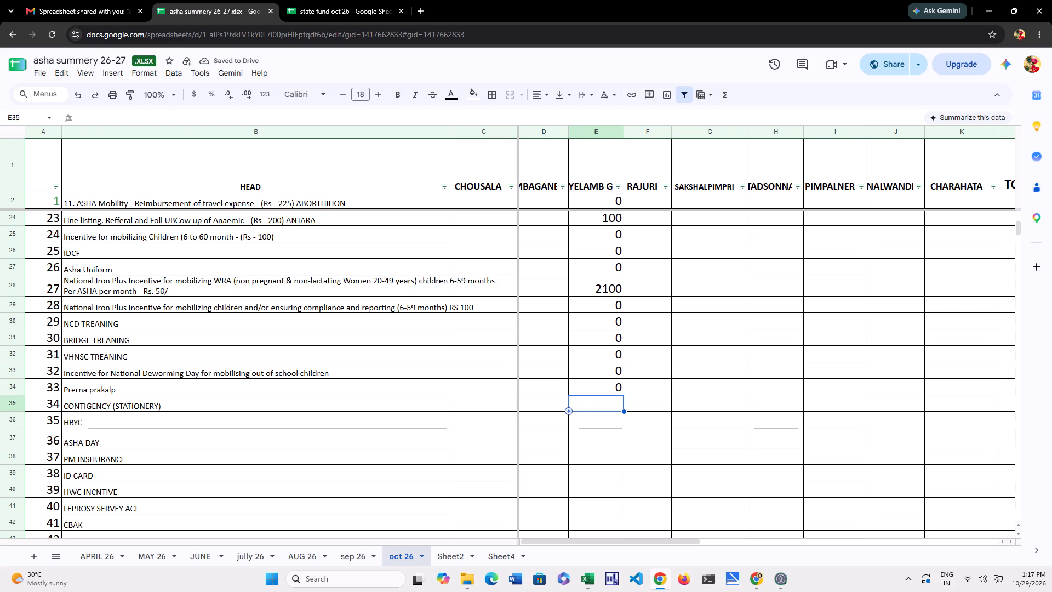
key(0)
key(Down)
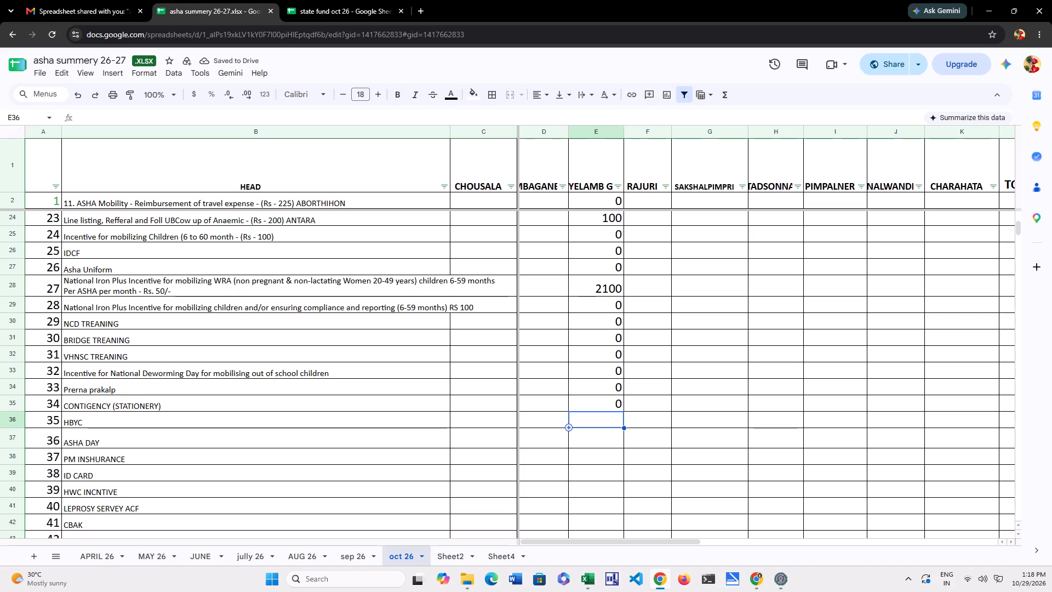
In the YELAMB G column, enter 4050 for HBYC and 0 for each of ASHA DAY, PM INSHURANCE and ID CARD.
text(4050)
key(Down)
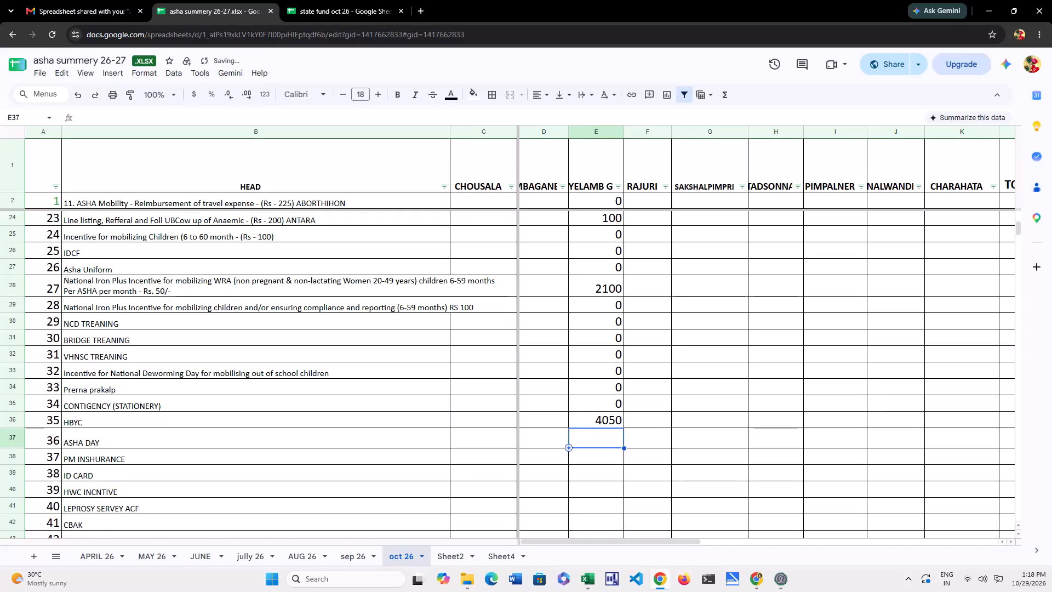
key(0)
key(Down)
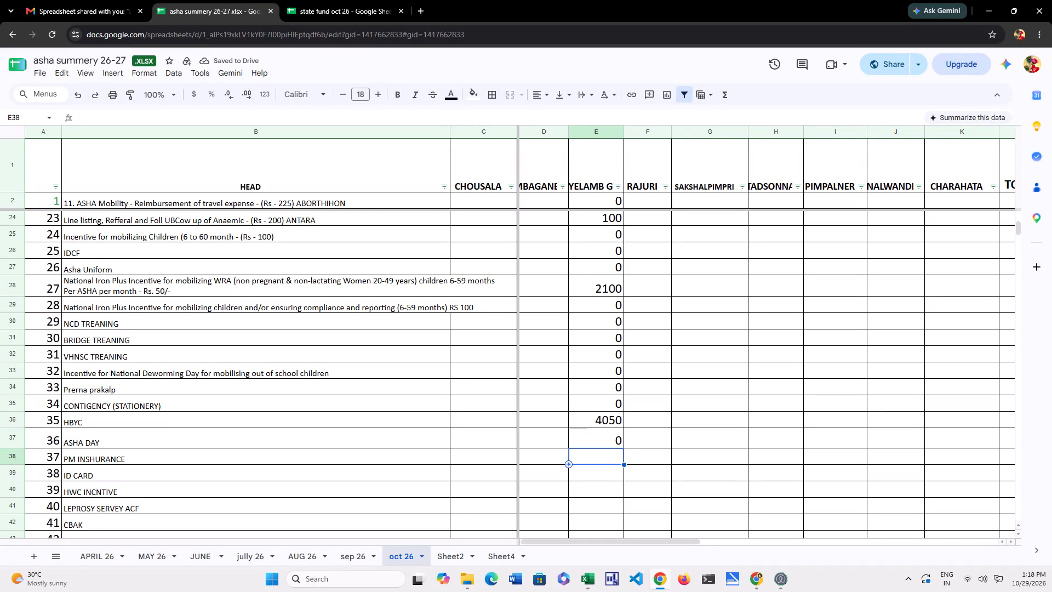
key(0)
key(Down)
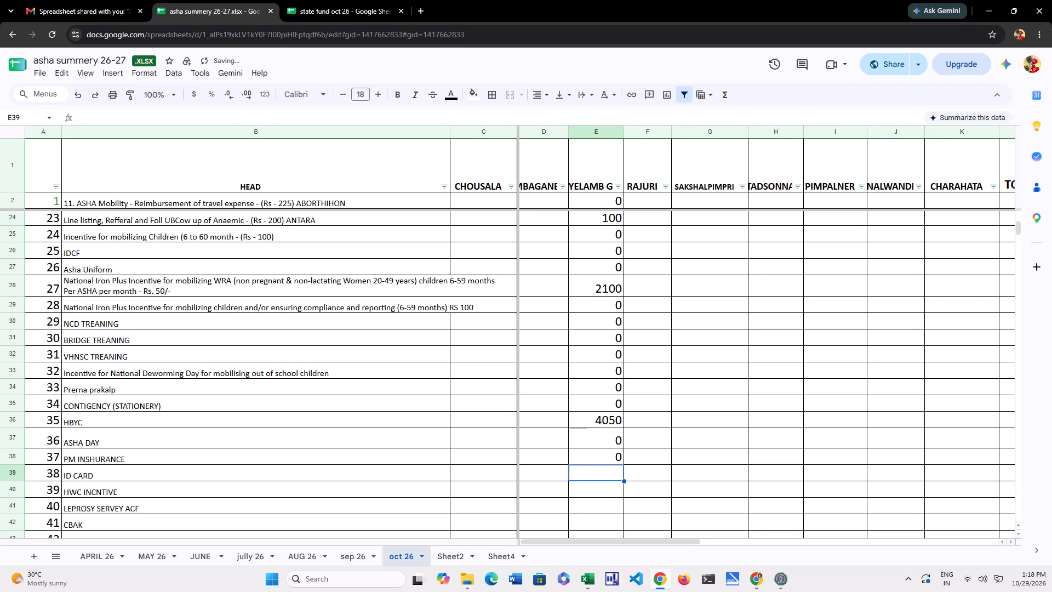
key(0)
key(Down)
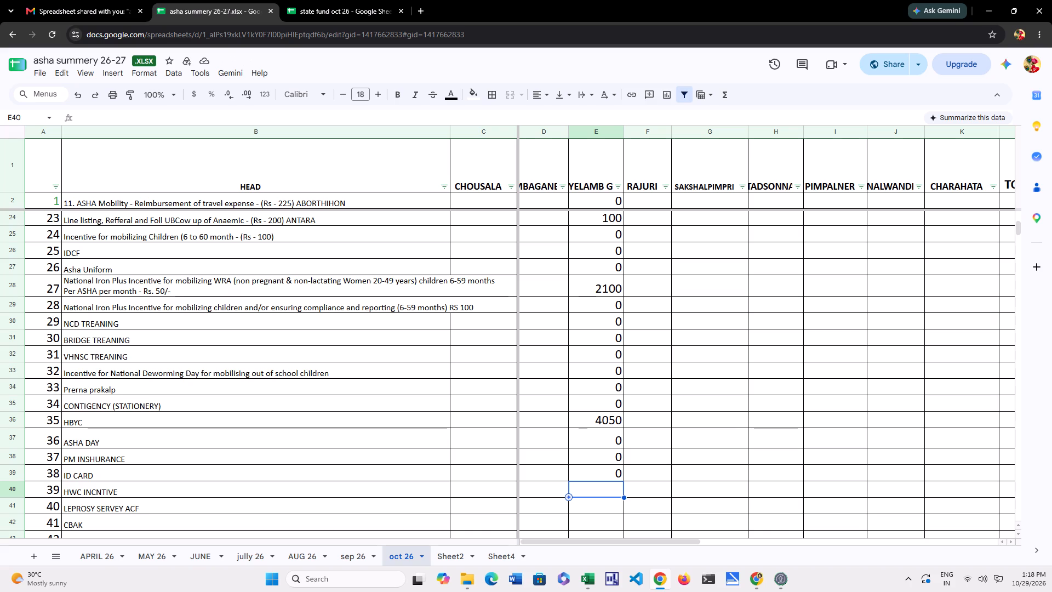
In the YELAMB G column, enter 28325 for HWC INCNTIVE and 0 for each of LEPROSY SERVEY ACF, CBAK and the NCD home visits incentive.
key(2)
text(8325)
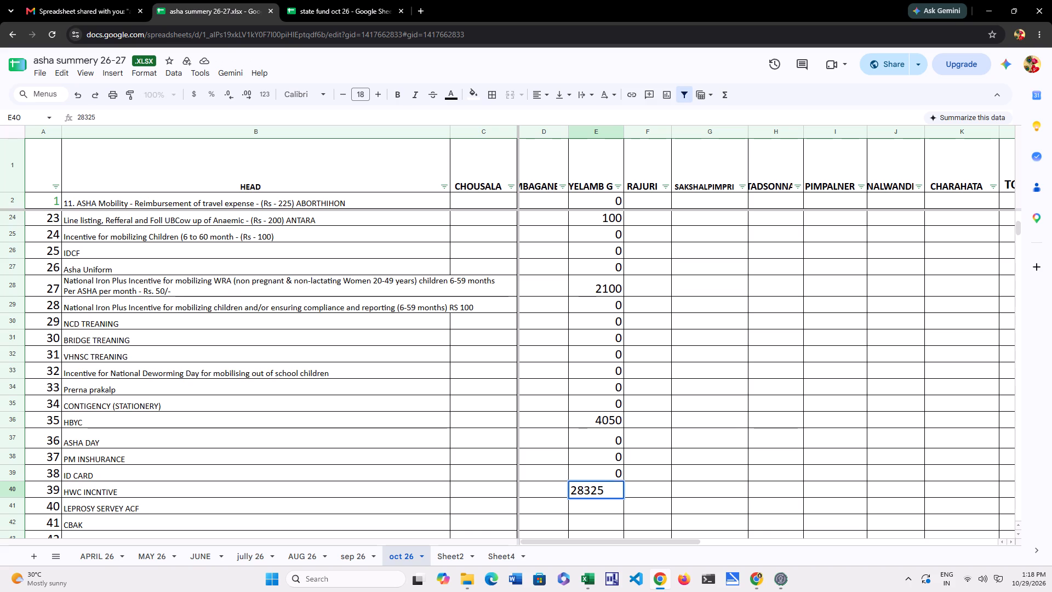
key(Down)
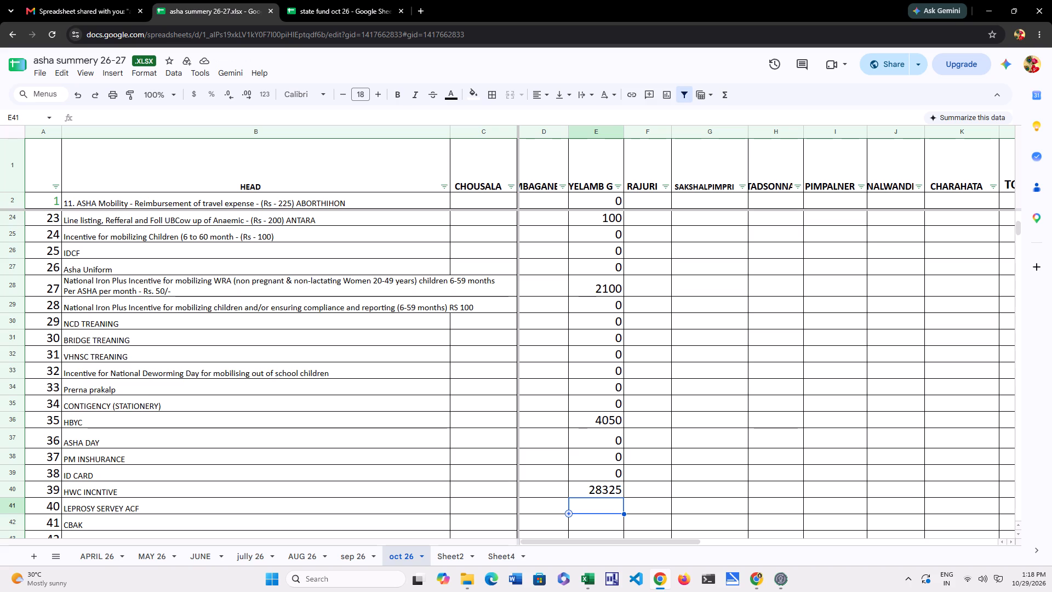
key(0)
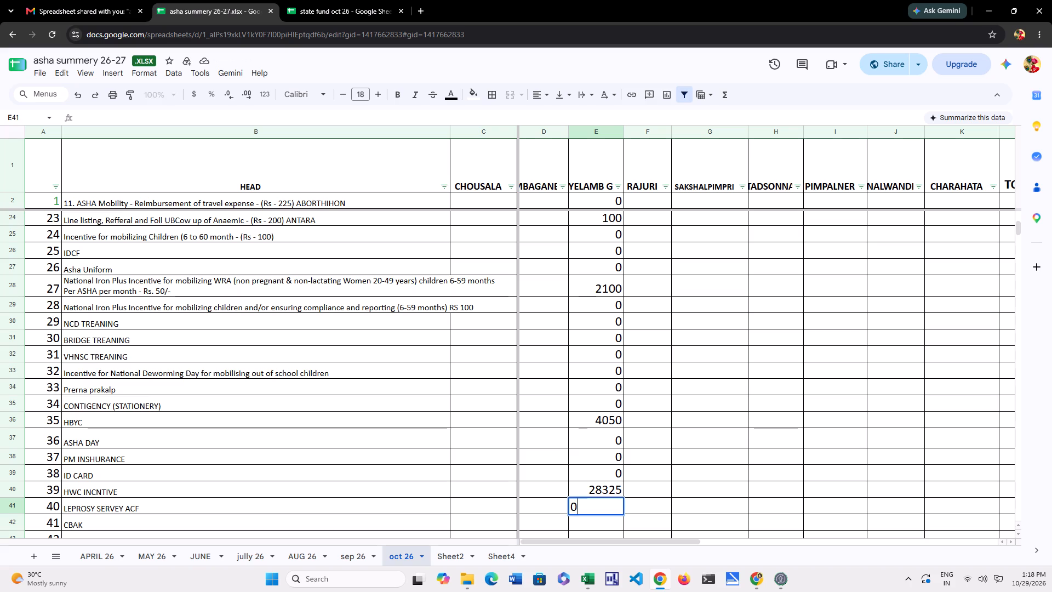
key(Down)
key(0)
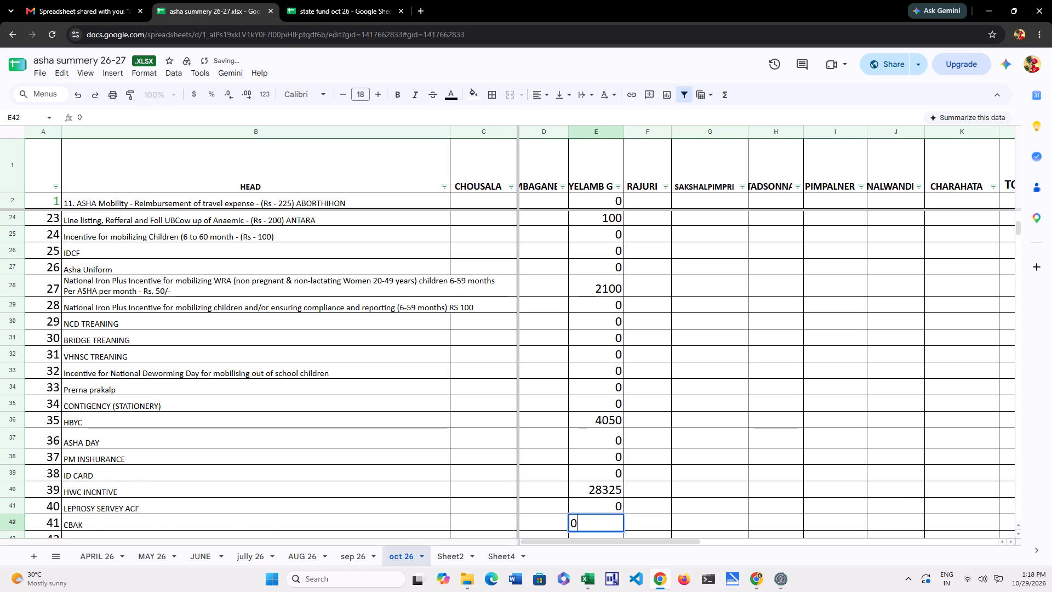
key(Down)
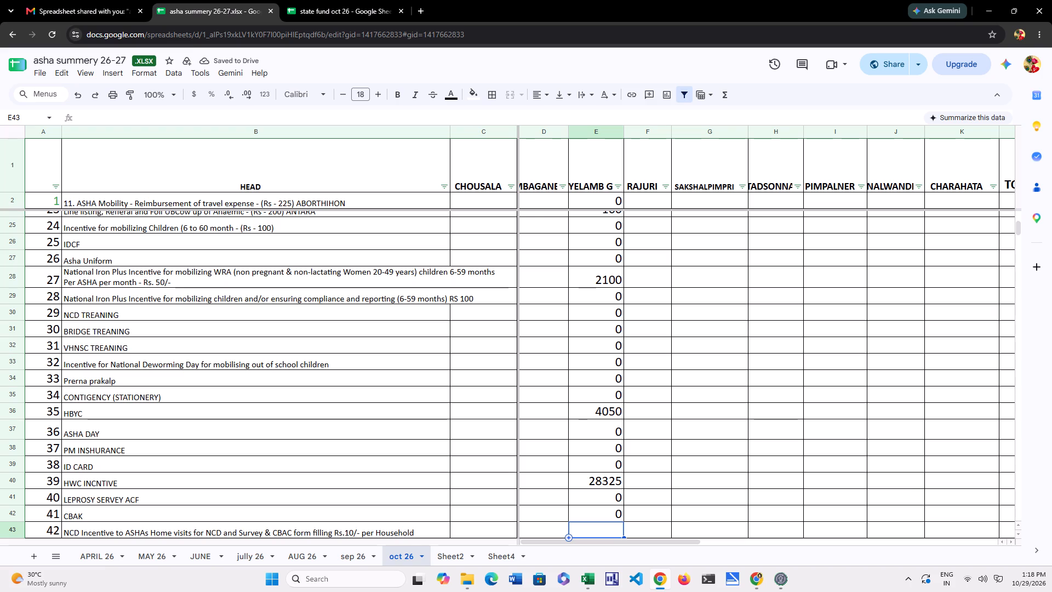
key(0)
key(Down)
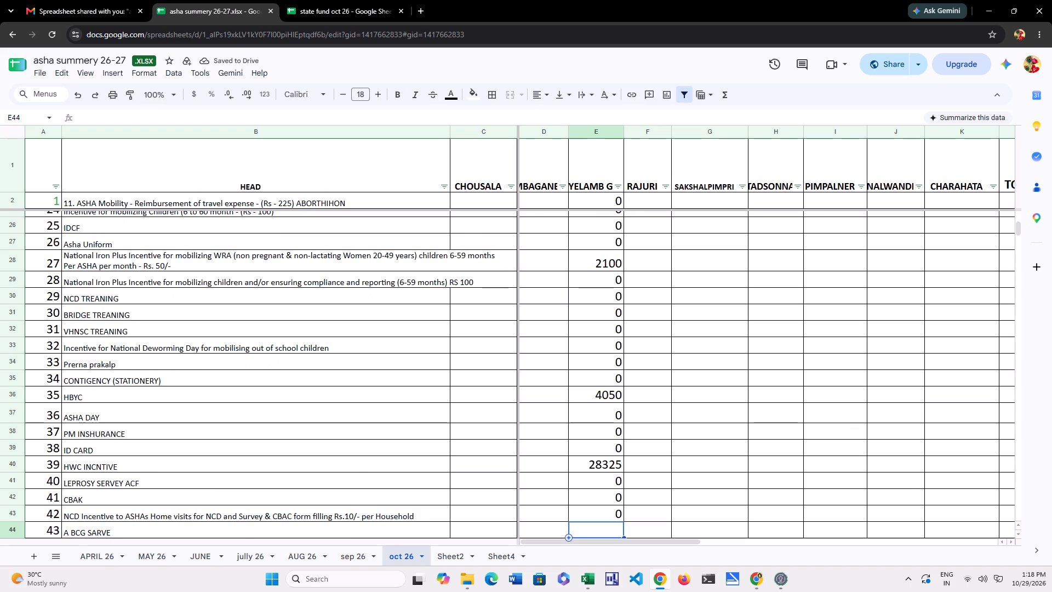
In the YELAMB G column, enter 0 for each of A BCG SARVE, ABCG and TB SERVE ACF SERVE.
key(0)
key(Down)
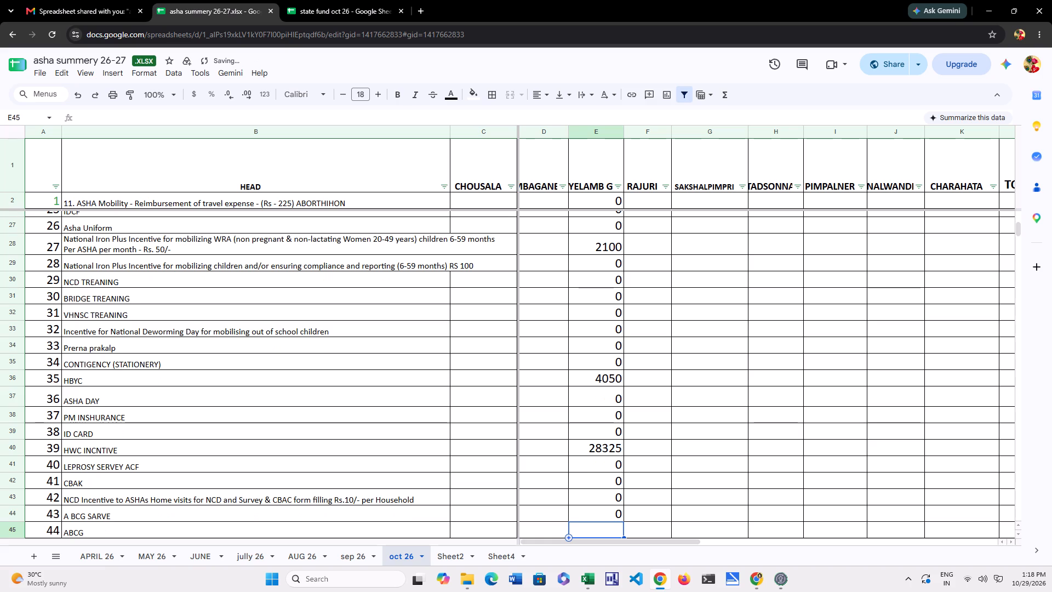
key(0)
key(Down)
key(0)
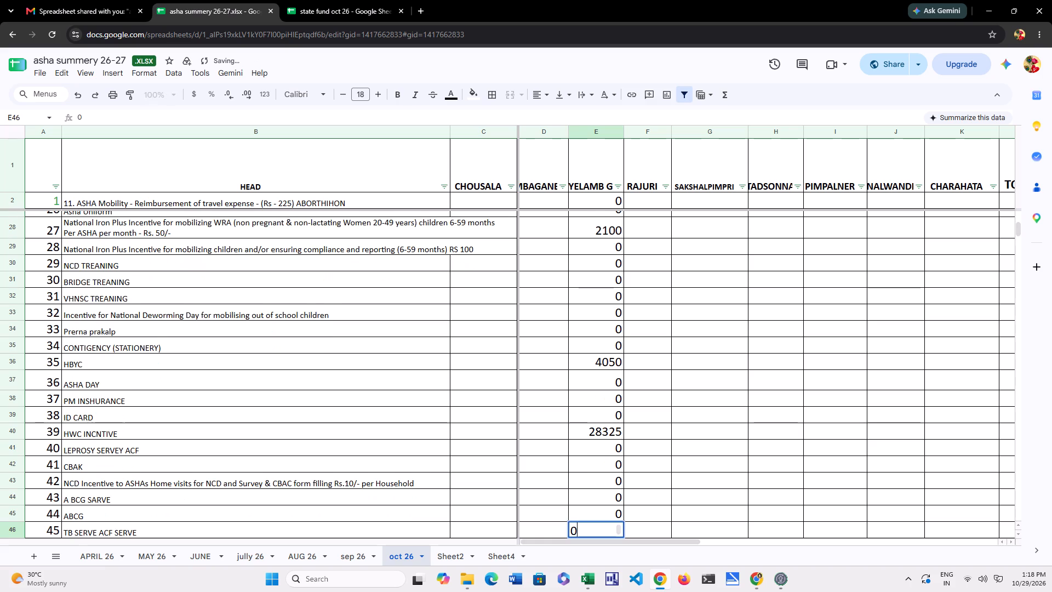
key(Down)
In the YELAMB G column, enter 0 for each of PMJJVY 436, PMSVY 20, ABHA Card and inshurance.
key(0)
key(Down)
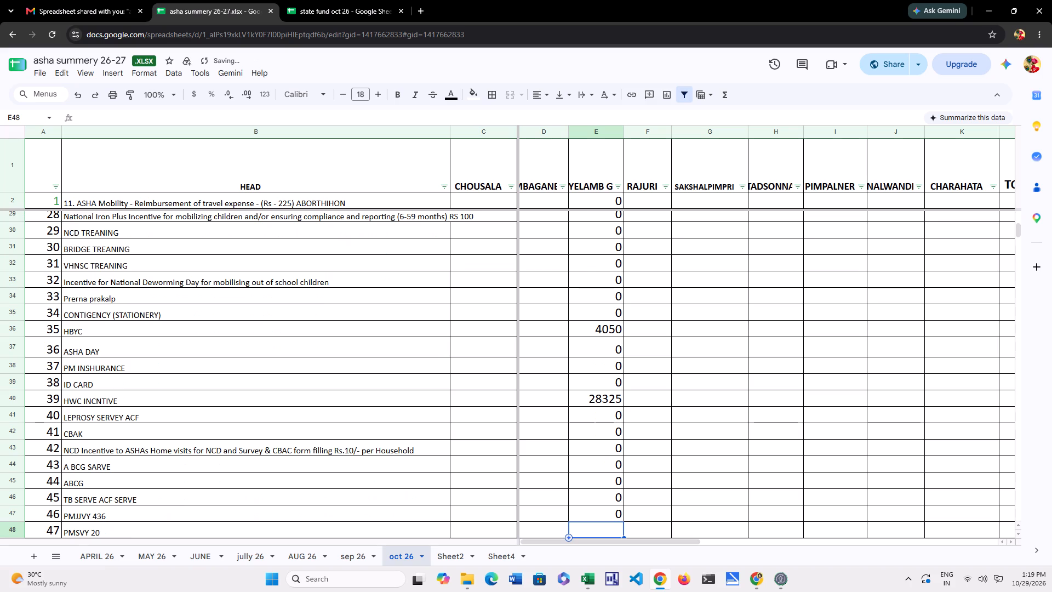
key(0)
key(Down)
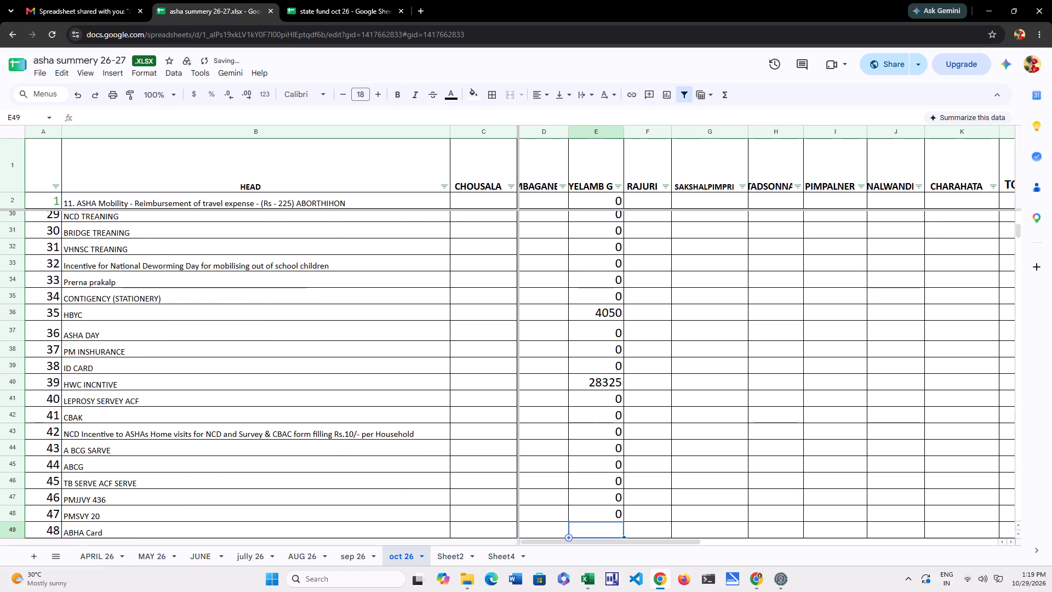
key(0)
key(Down)
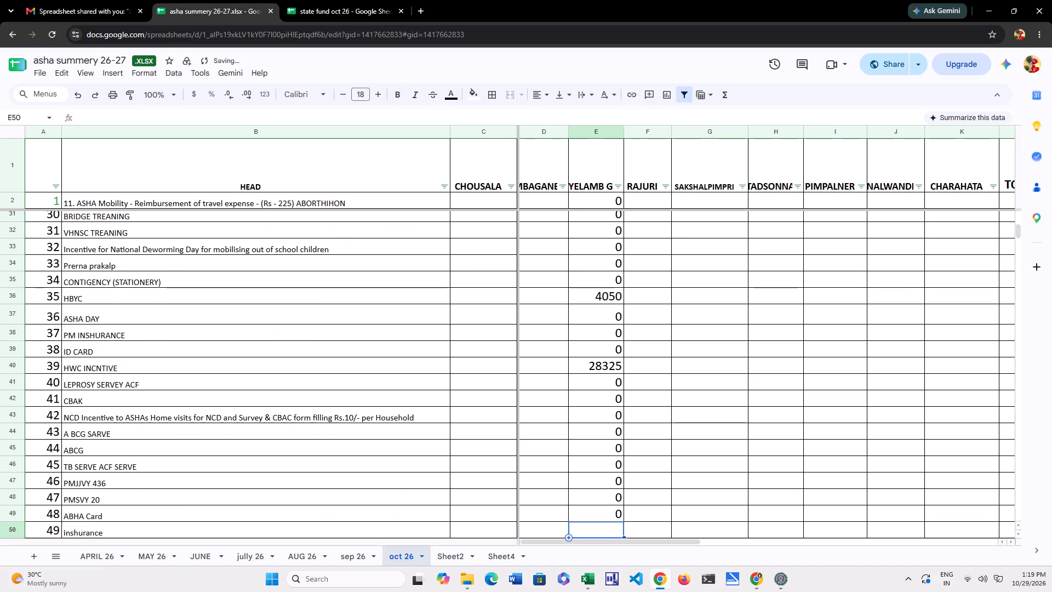
key(0)
key(Down)
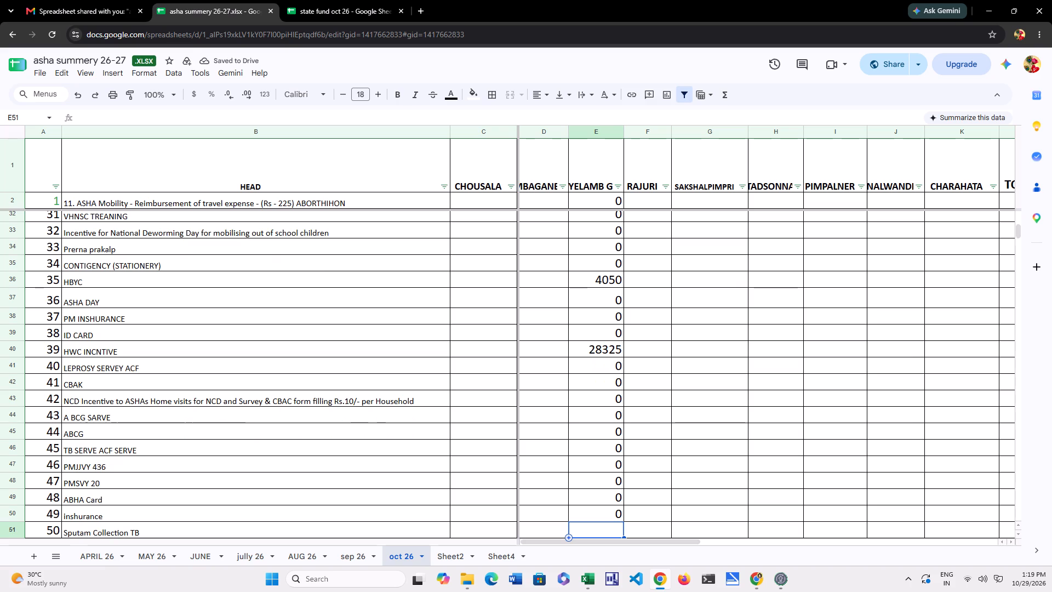
In the YELAMB G column, enter 750 for Sputam Collection TB and 0 for both Iron sucroj and PAIUCD.
text(750)
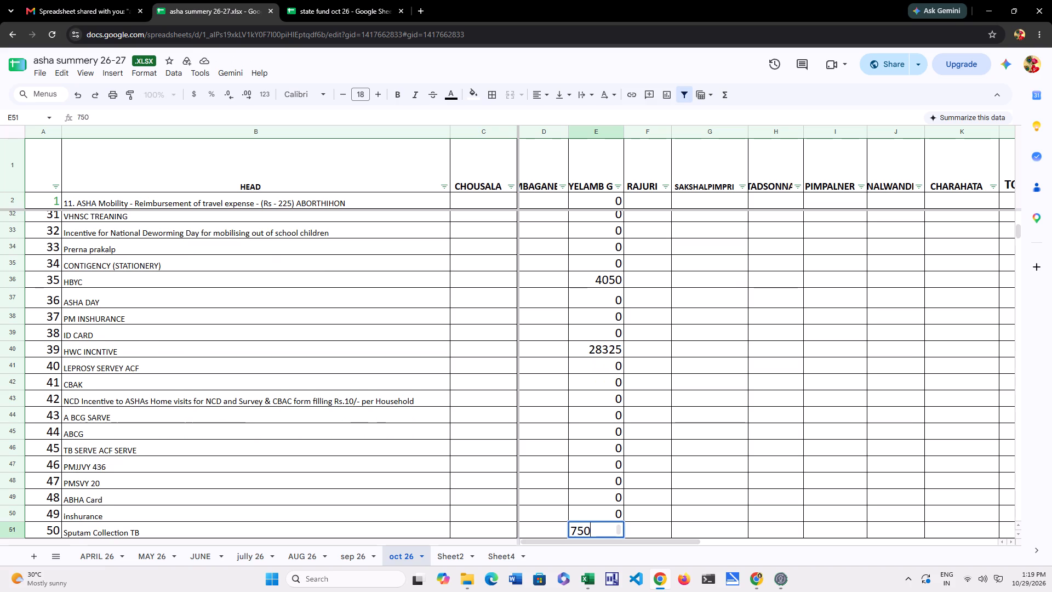
key(Down)
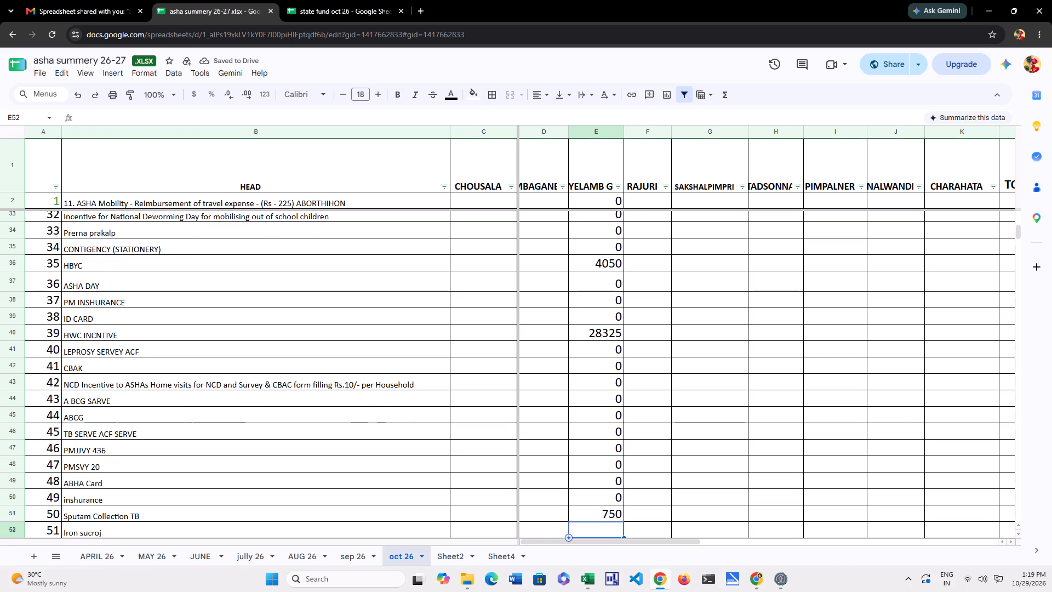
key(0)
key(Down)
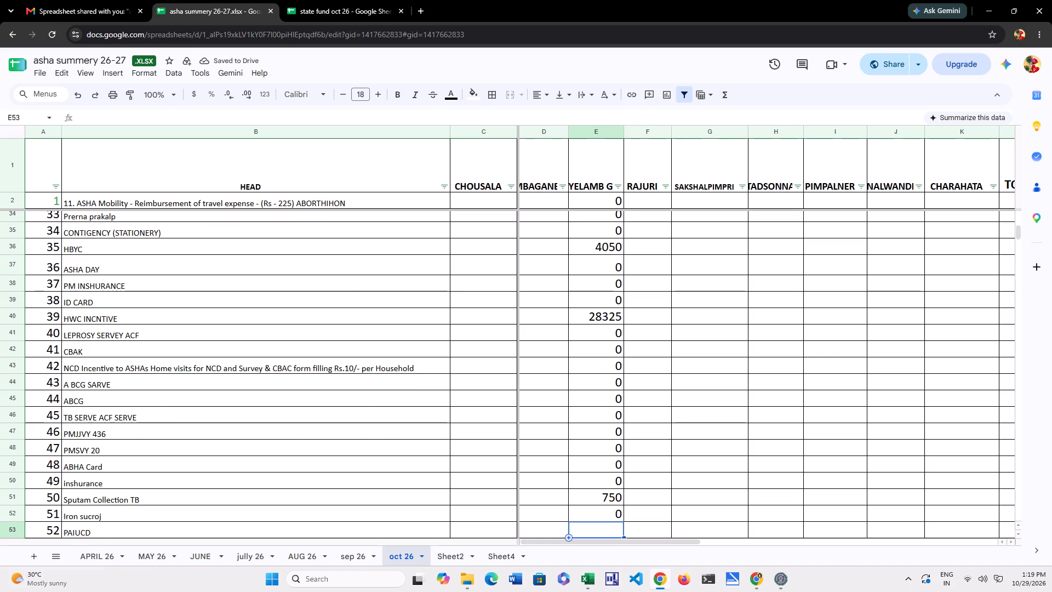
key(0)
key(Down)
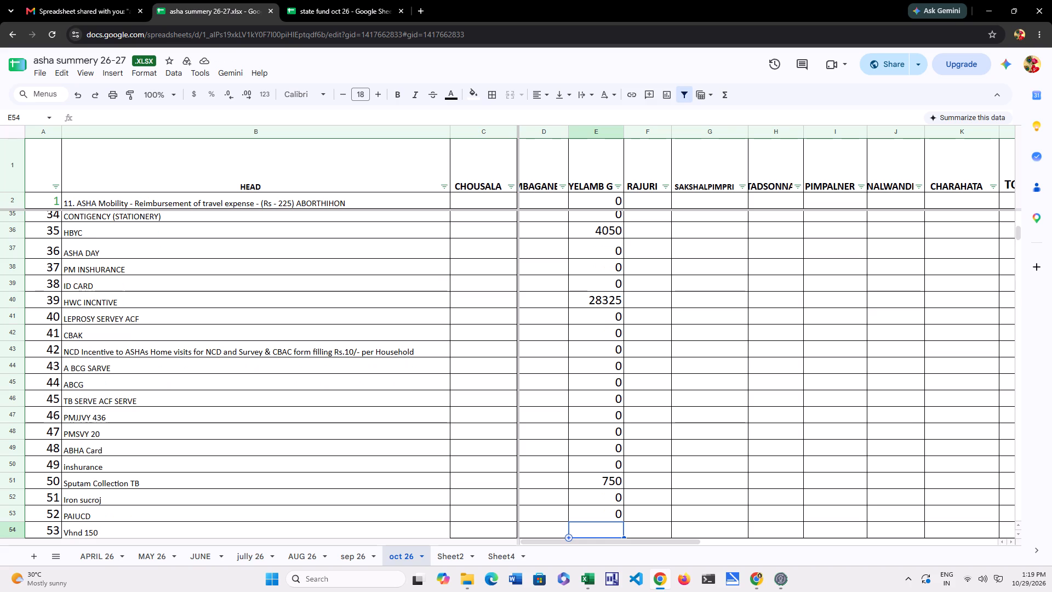
In the YELAMB G column, enter 900 for Vhnd 150 and 0 for 20 to 49 wome dathe 200.
text(900)
key(Down)
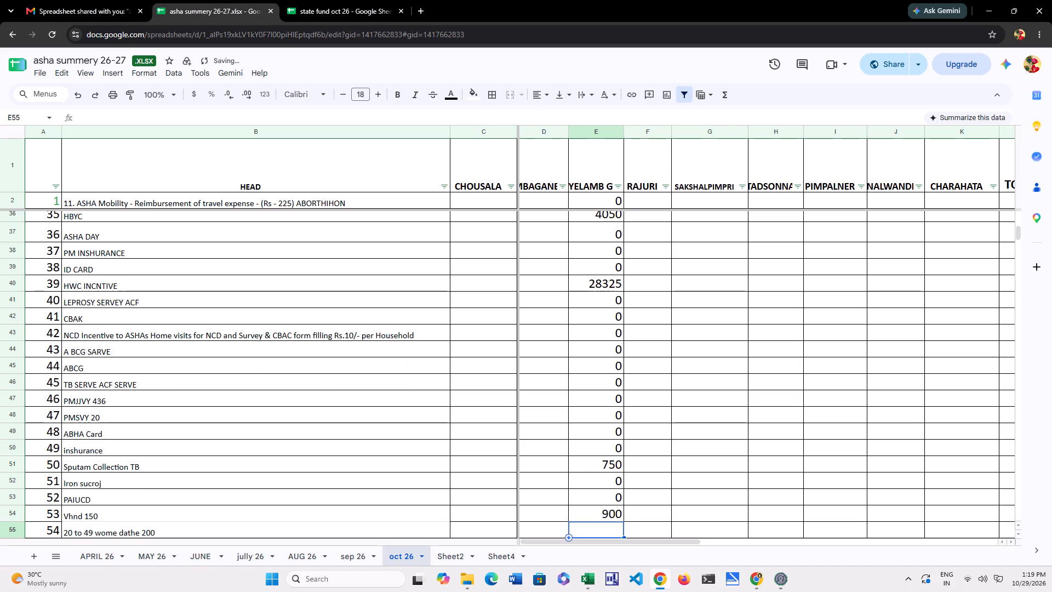
key(0)
key(Down)
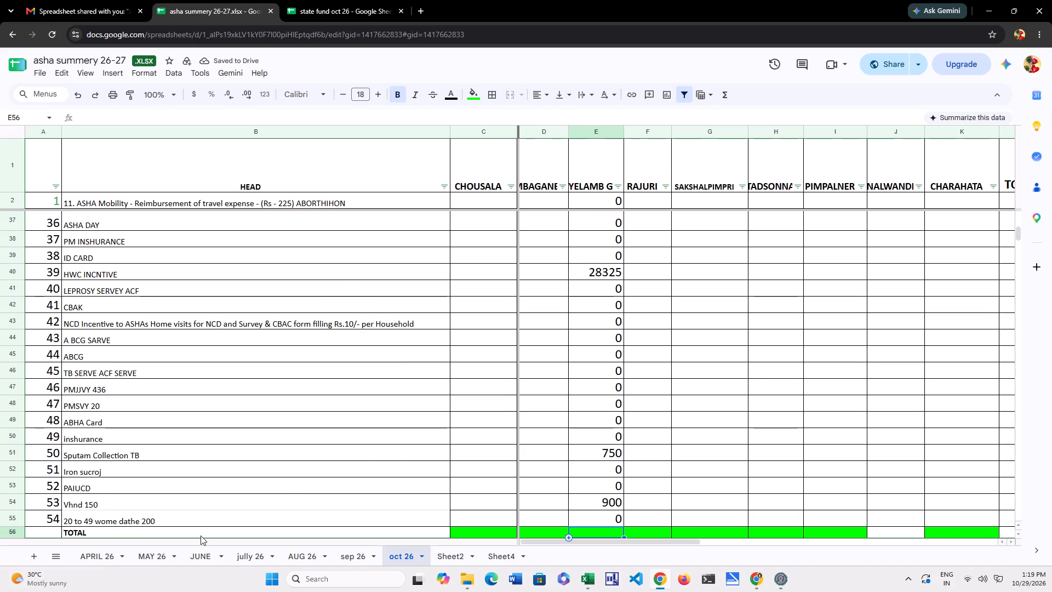
Rename head number 52, PAIUCD, as NDD.
click(105, 485)
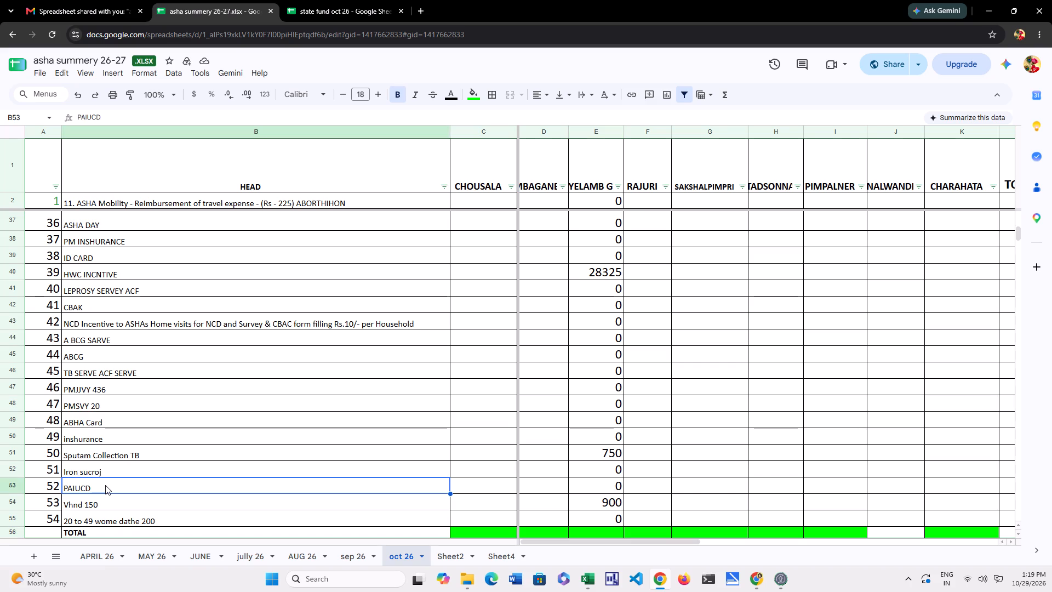
key(BackSpace)
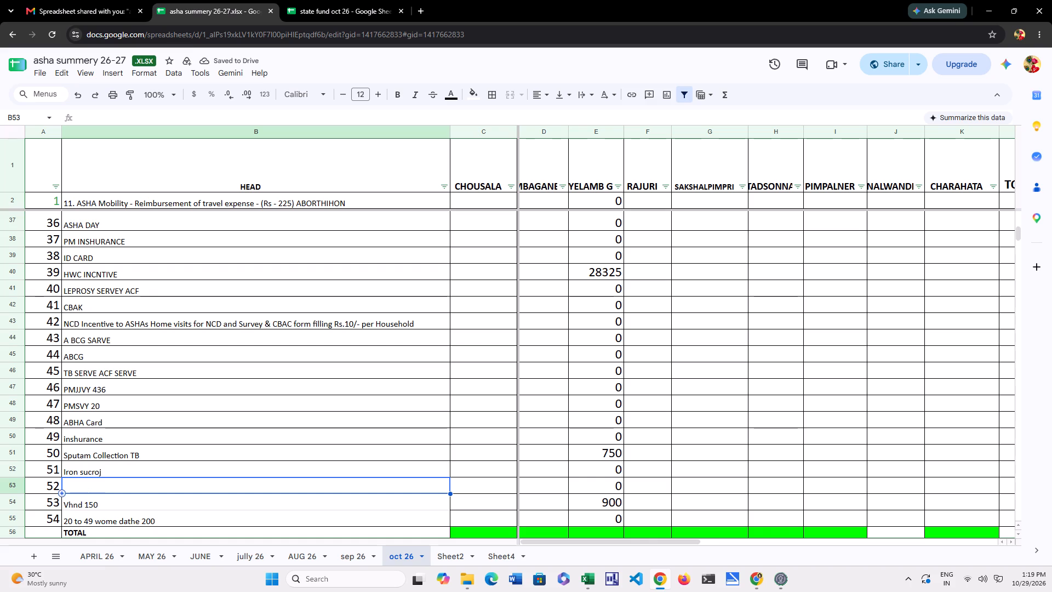
text(ndd)
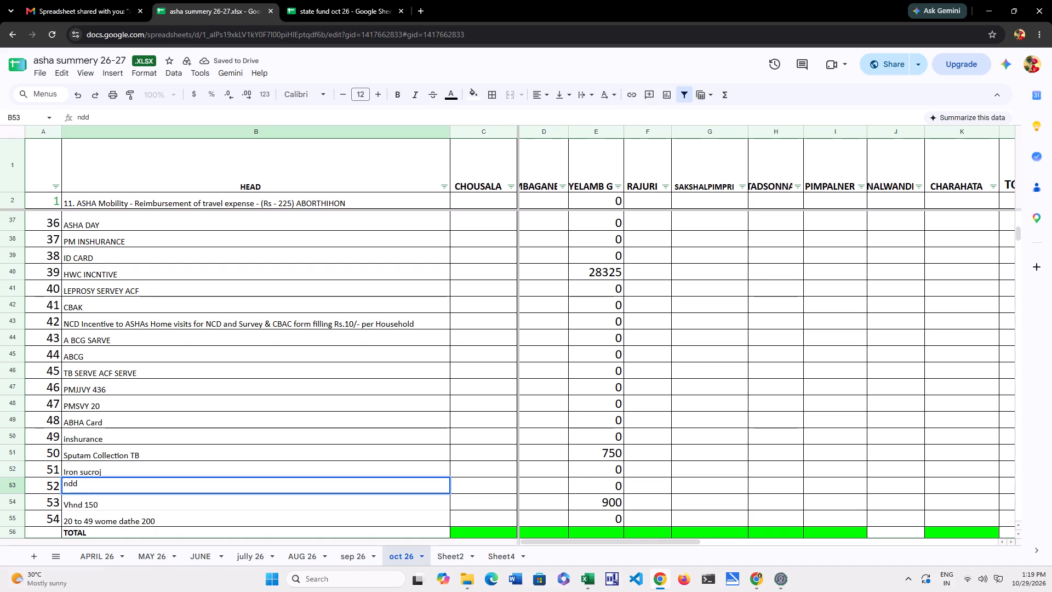
key(BackSpace)
key(BackSpace)
key(BackSpace)
key(n)
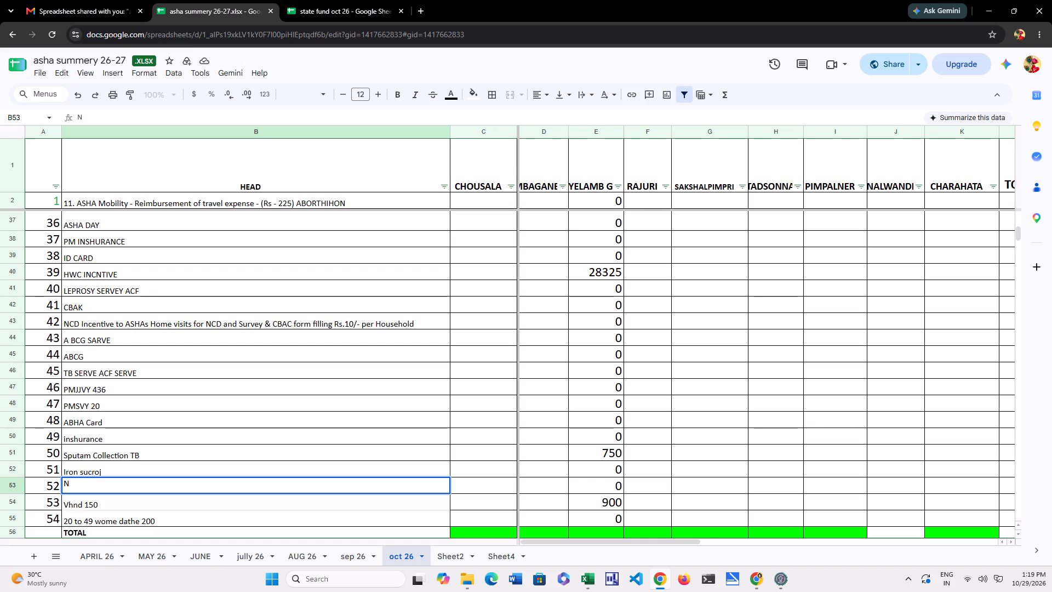
text(DD)
Set the YELAMB G amount for the NDD head to 4200.
click(589, 482)
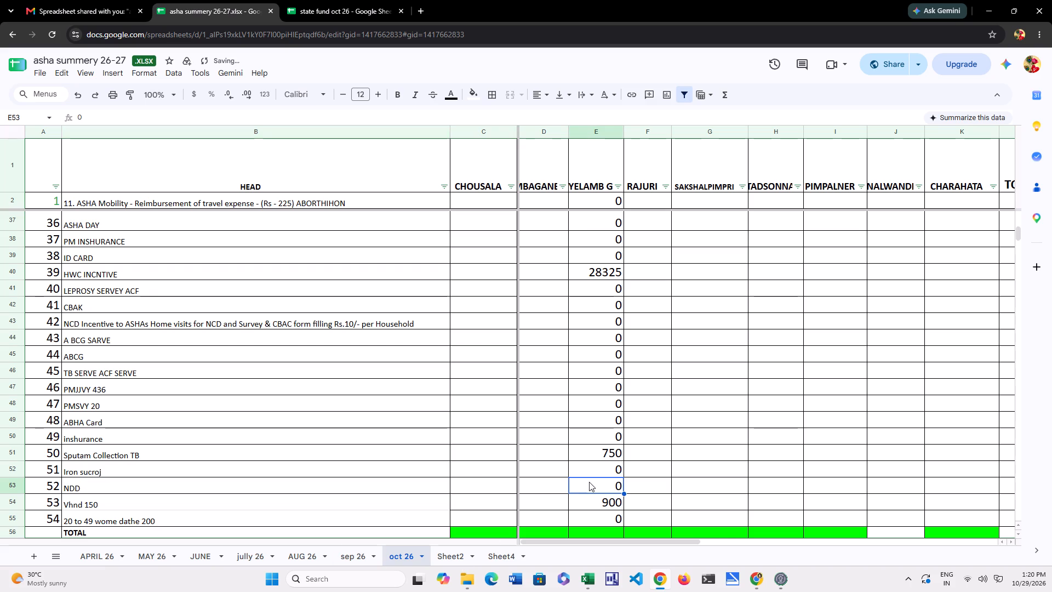
text(4200)
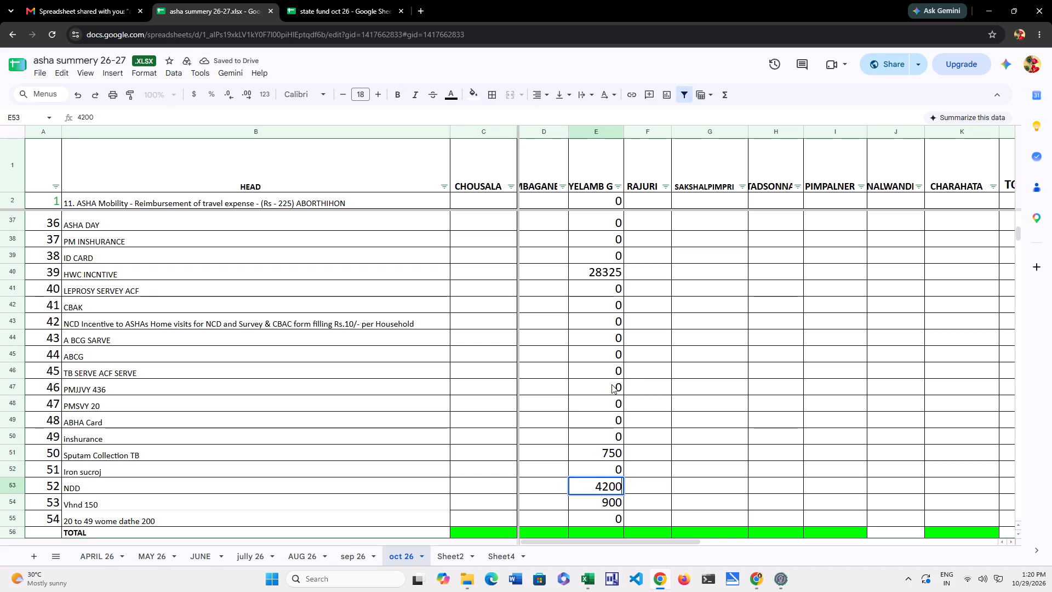
click(611, 384)
Set the YELAMB G amount for REGULAR RI VHND to 8400.
scroll(611, 384, up, 12)
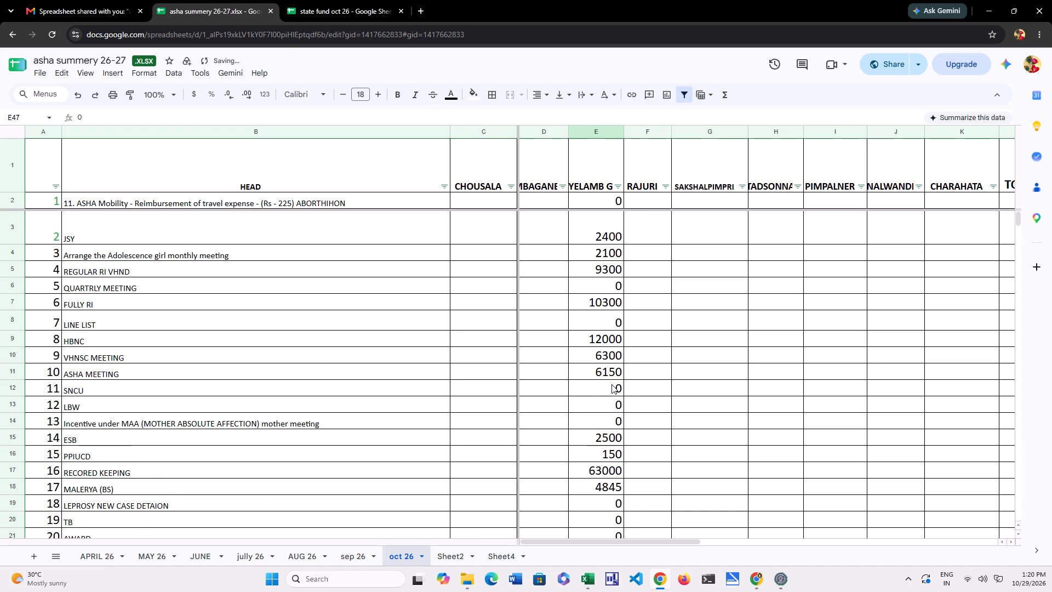
scroll(611, 384, up, 1)
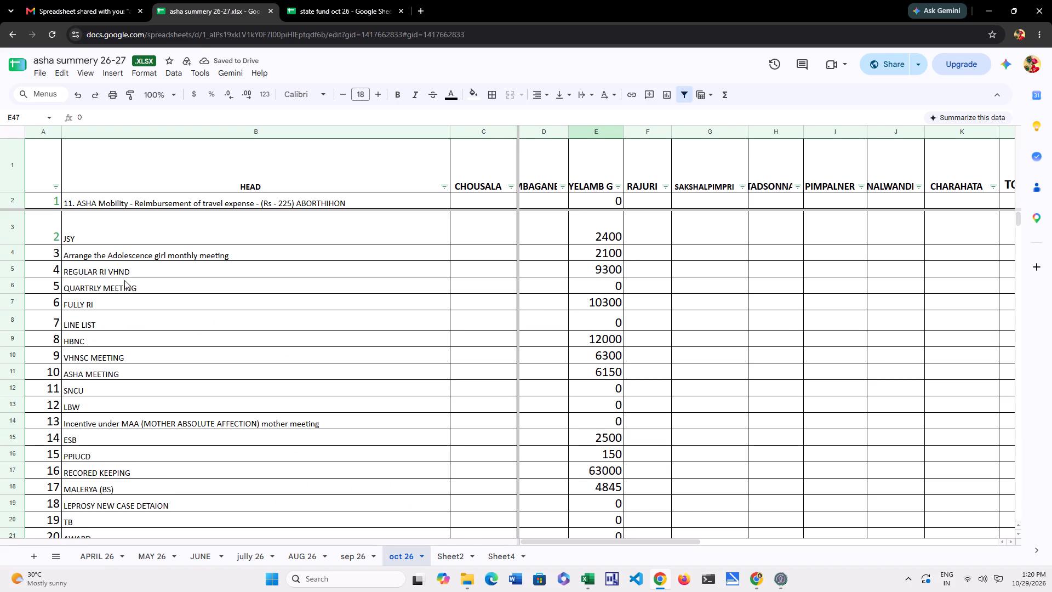
click(596, 271)
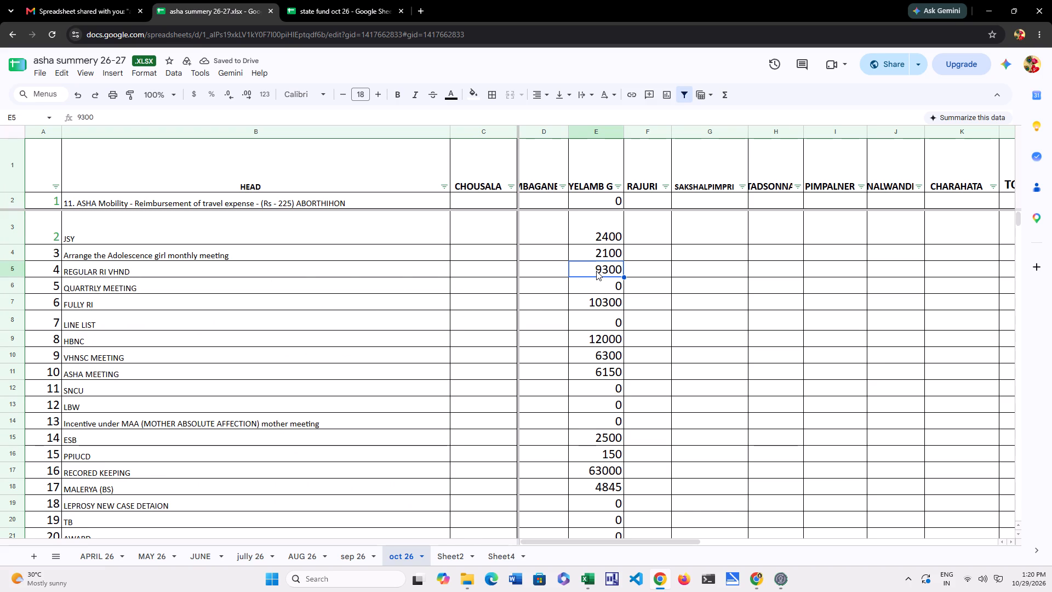
text(8400)
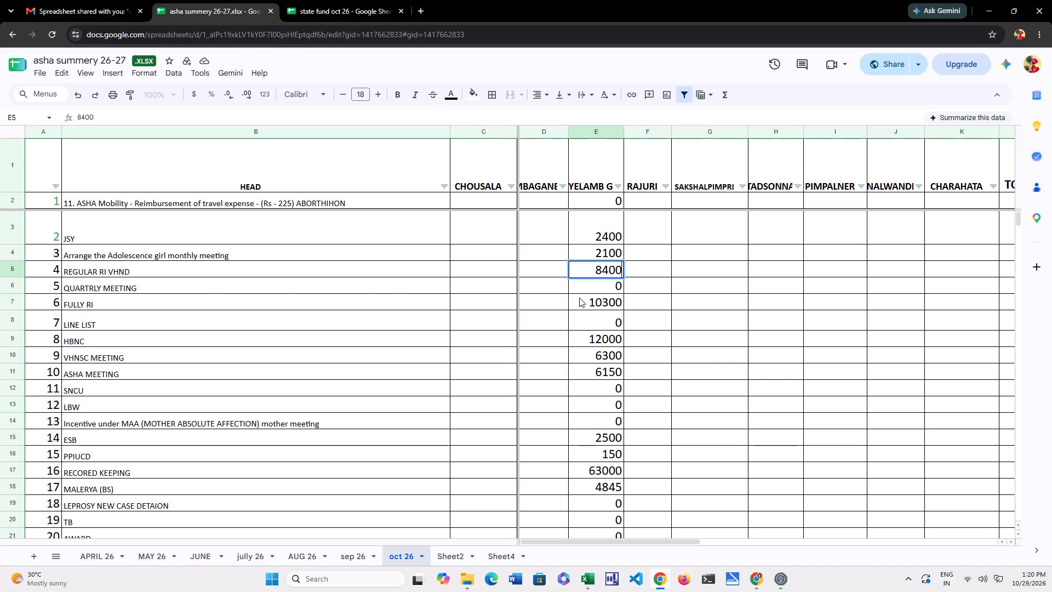
click(674, 322)
Examine the figure below the TOTAL row and review the YELAMB G amounts from the last head up to JSY.
scroll(560, 276, down, 15)
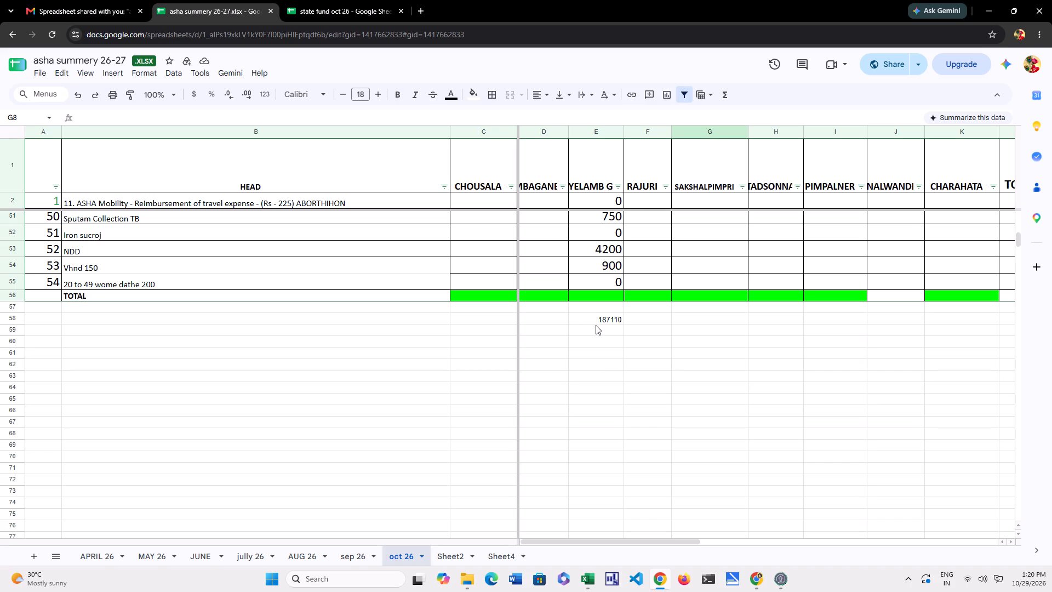
click(596, 317)
click(601, 298)
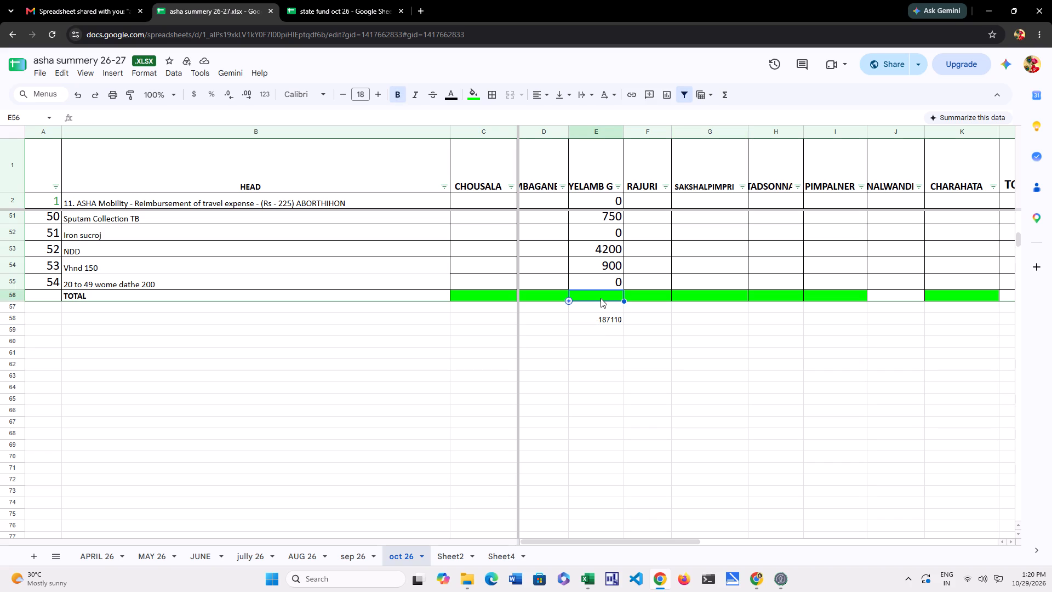
click(592, 322)
scroll(596, 312, up, 1)
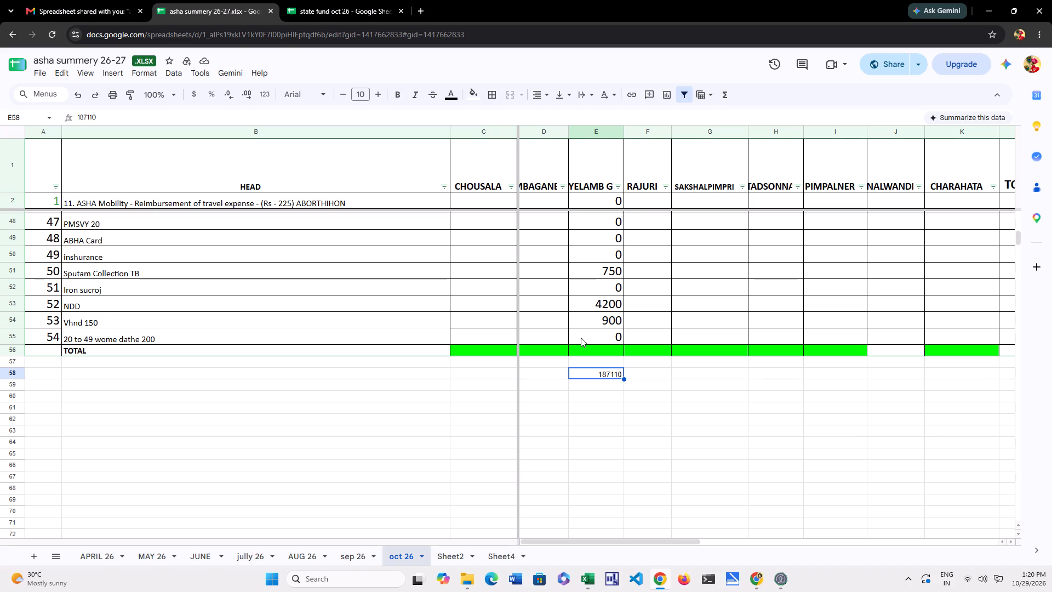
scroll(602, 311, up, 5)
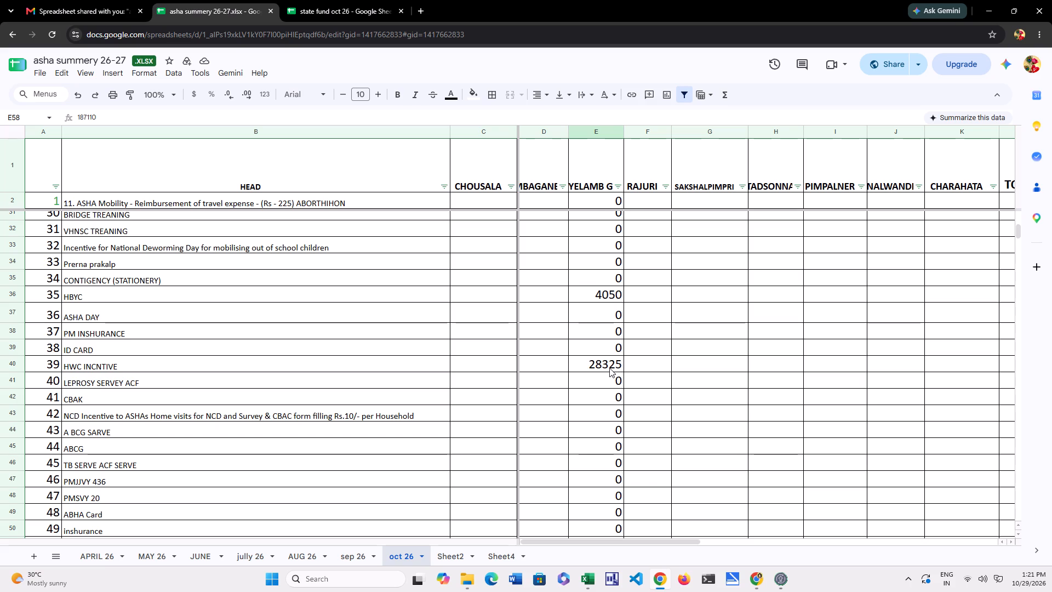
scroll(613, 362, up, 3)
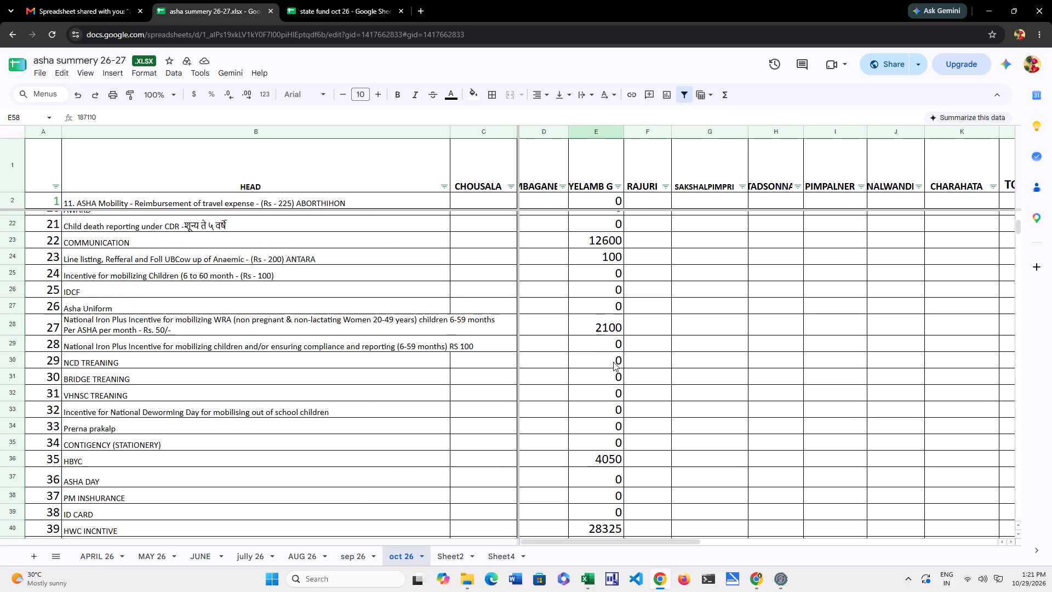
scroll(613, 362, up, 3)
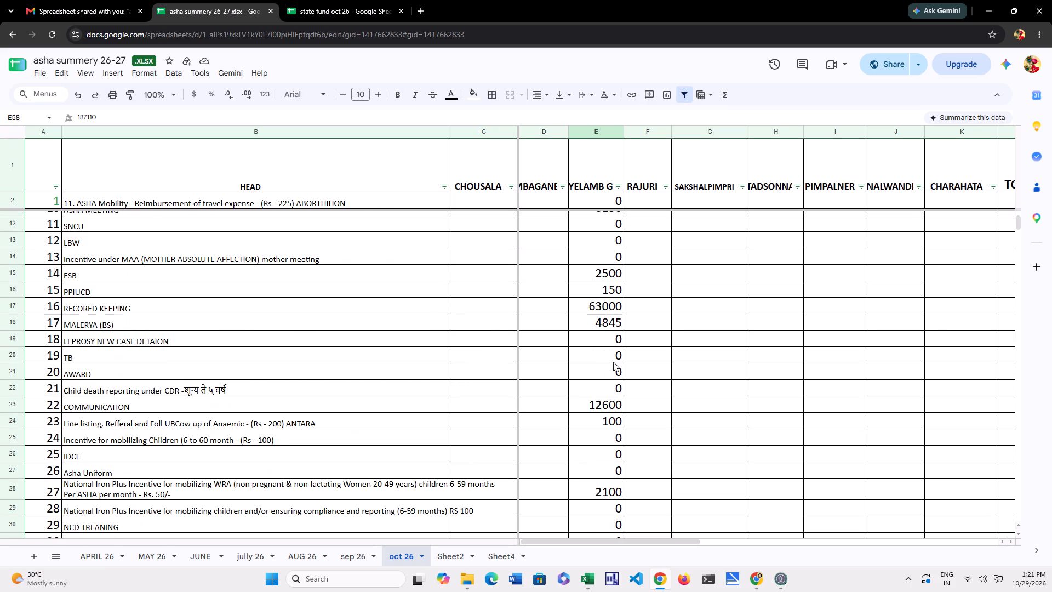
scroll(599, 327, up, 2)
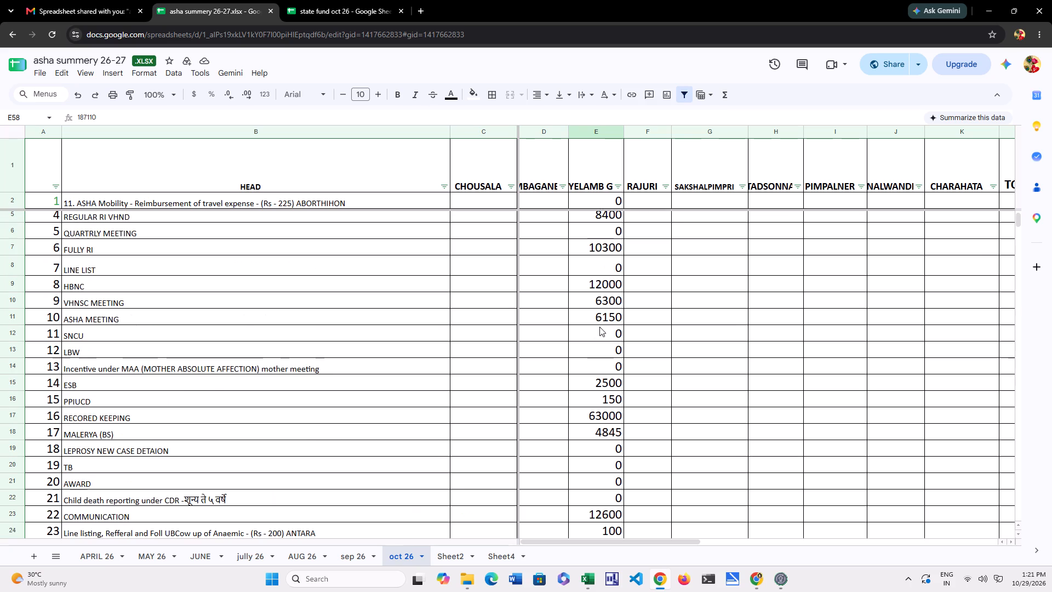
scroll(599, 301, up, 1)
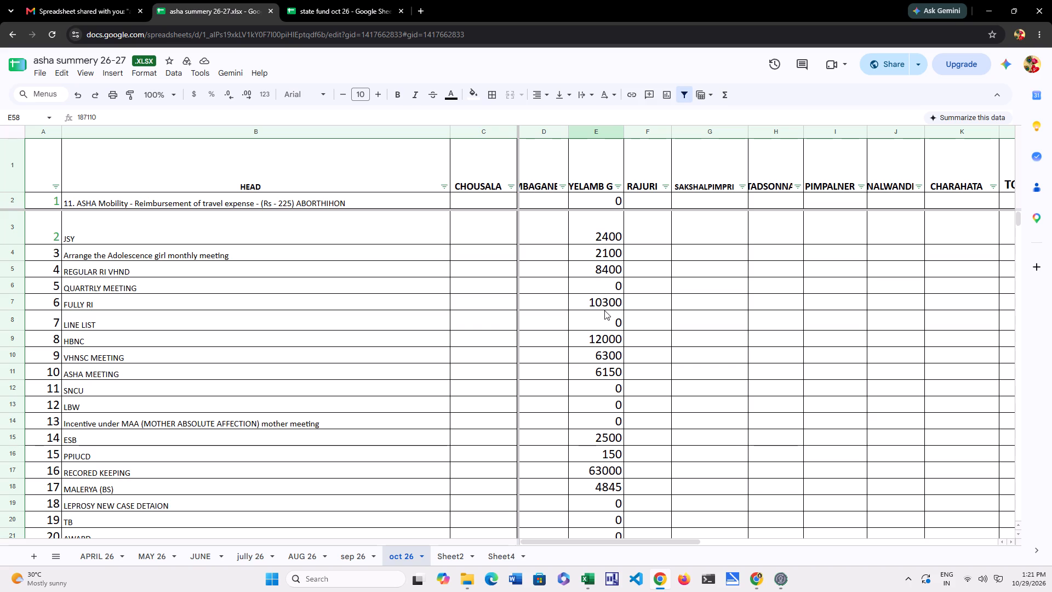
scroll(604, 332, up, 2)
click(608, 228)
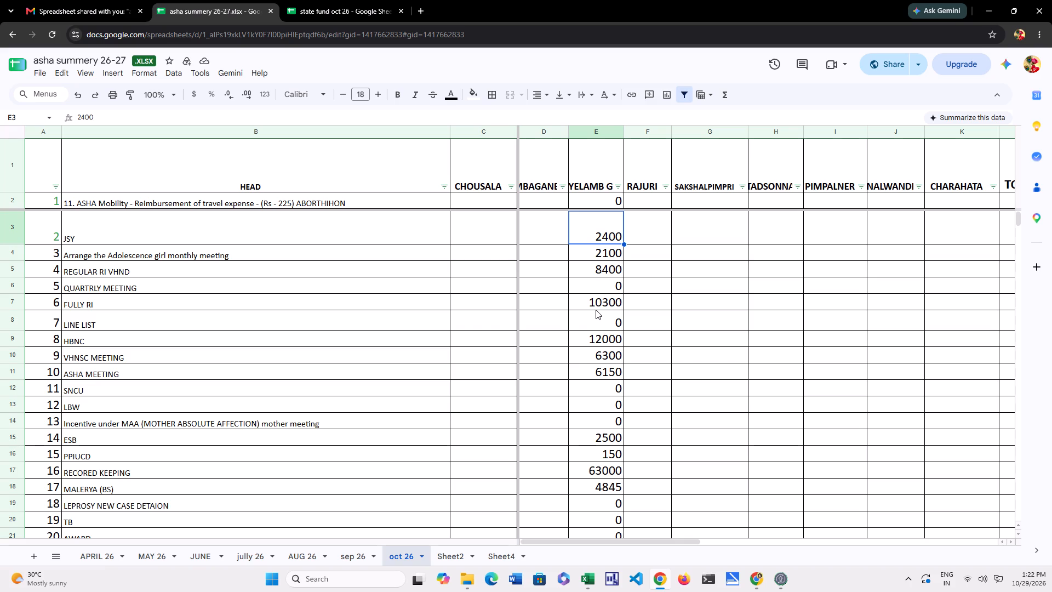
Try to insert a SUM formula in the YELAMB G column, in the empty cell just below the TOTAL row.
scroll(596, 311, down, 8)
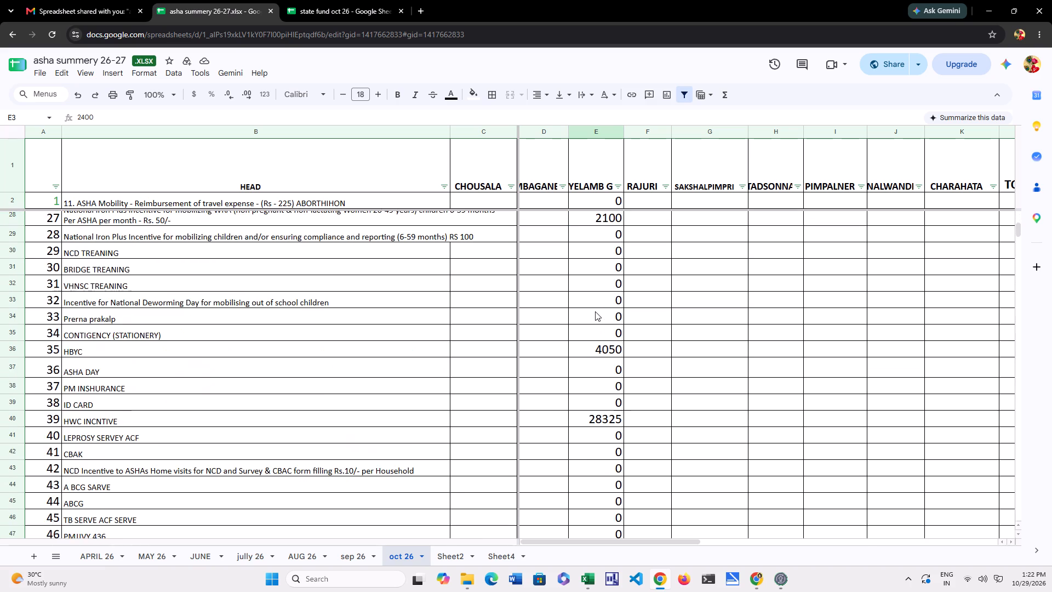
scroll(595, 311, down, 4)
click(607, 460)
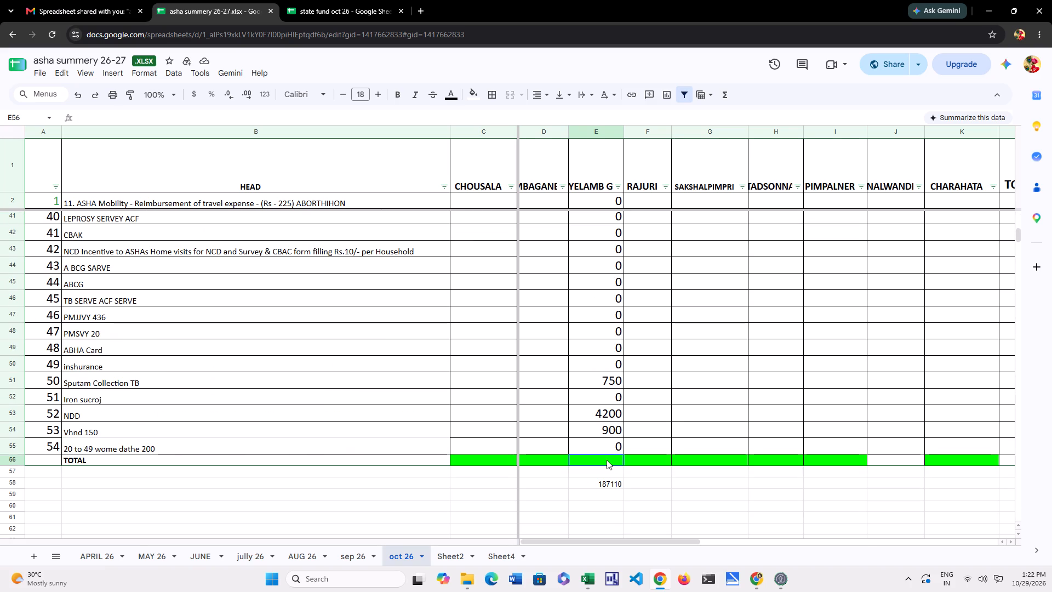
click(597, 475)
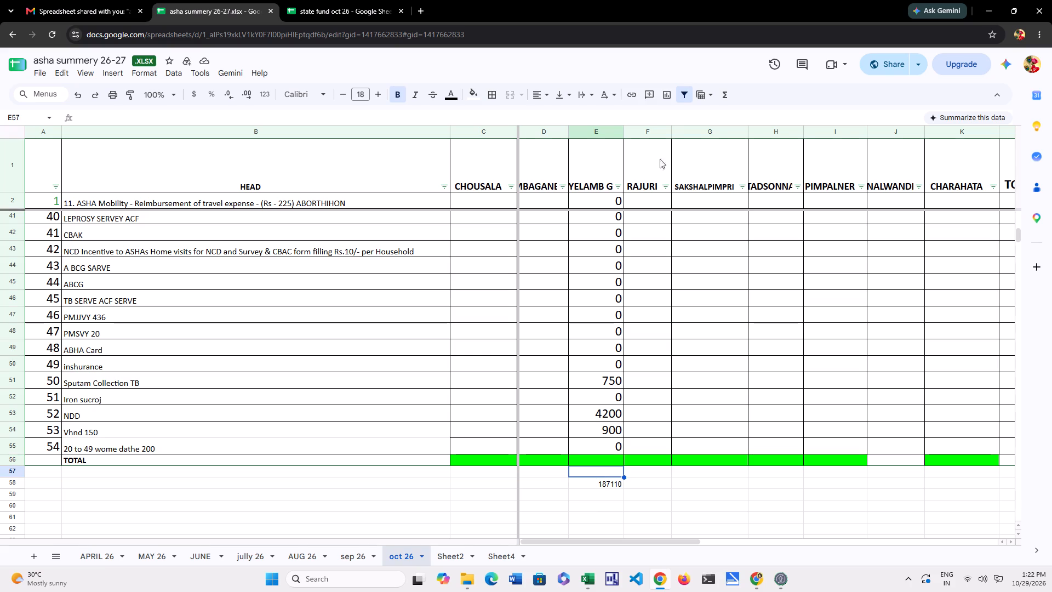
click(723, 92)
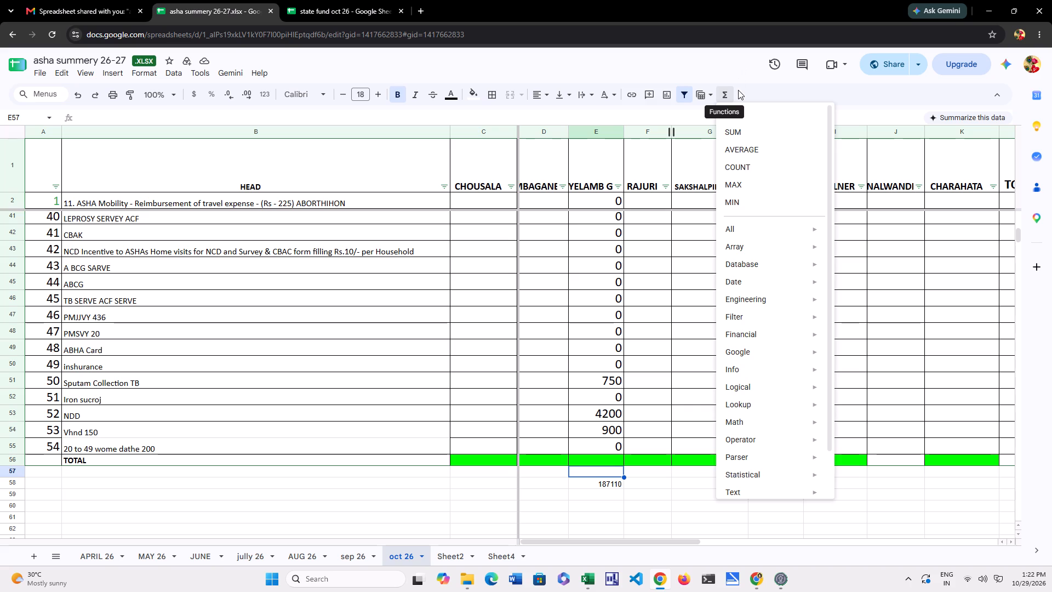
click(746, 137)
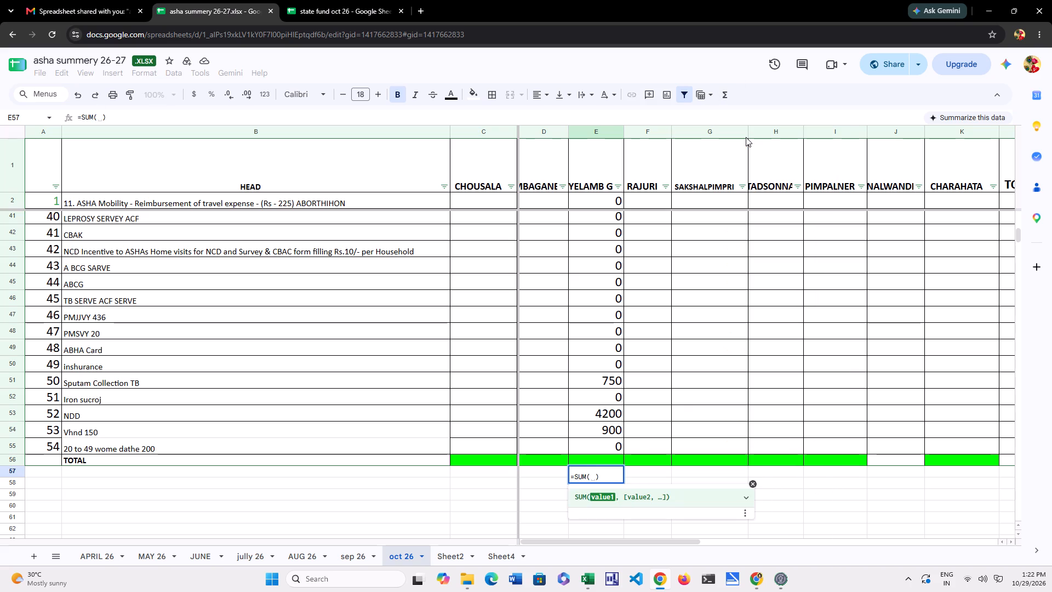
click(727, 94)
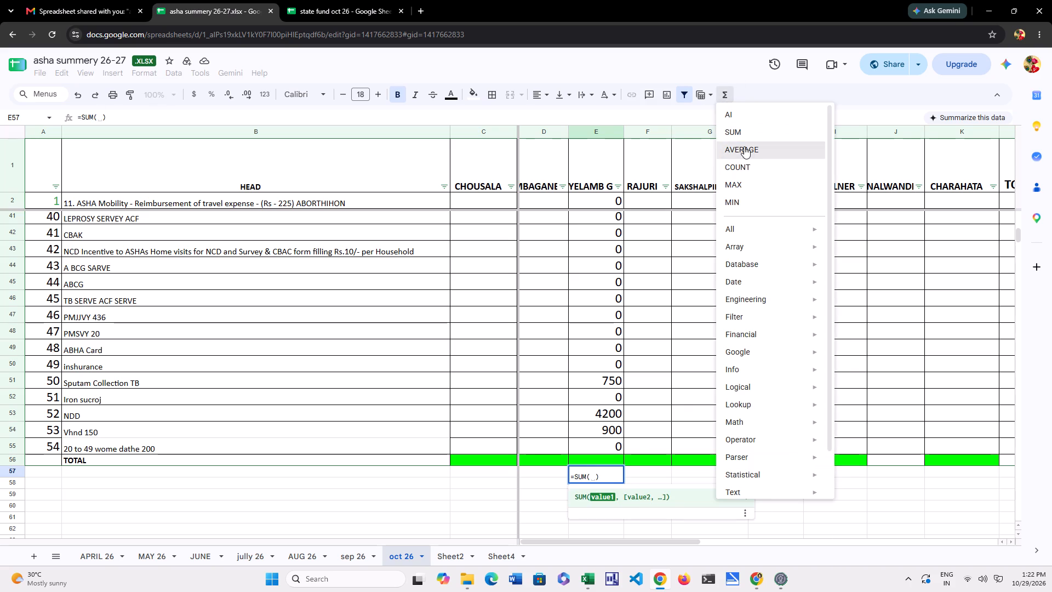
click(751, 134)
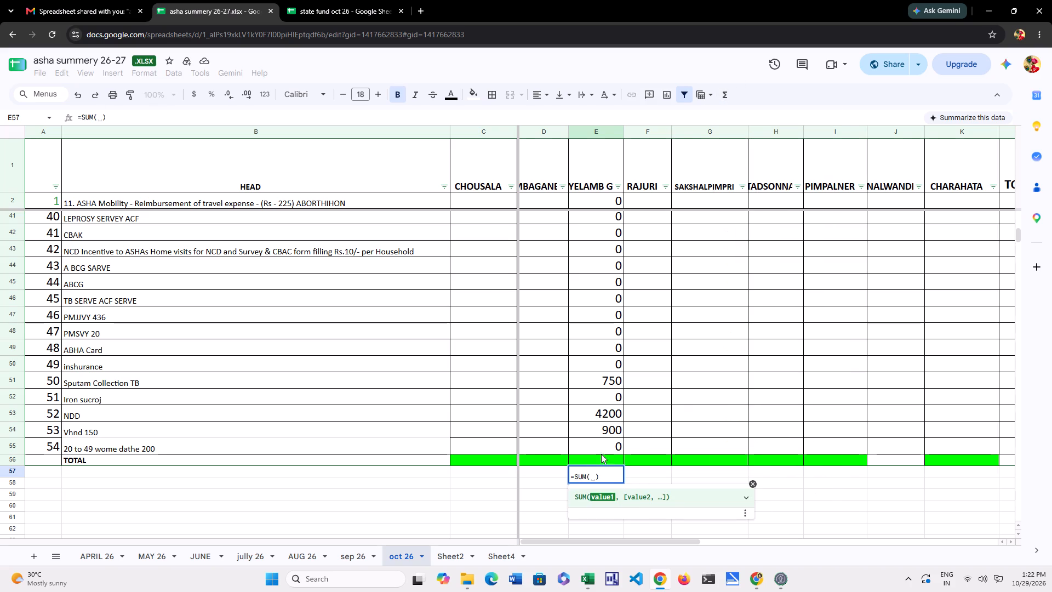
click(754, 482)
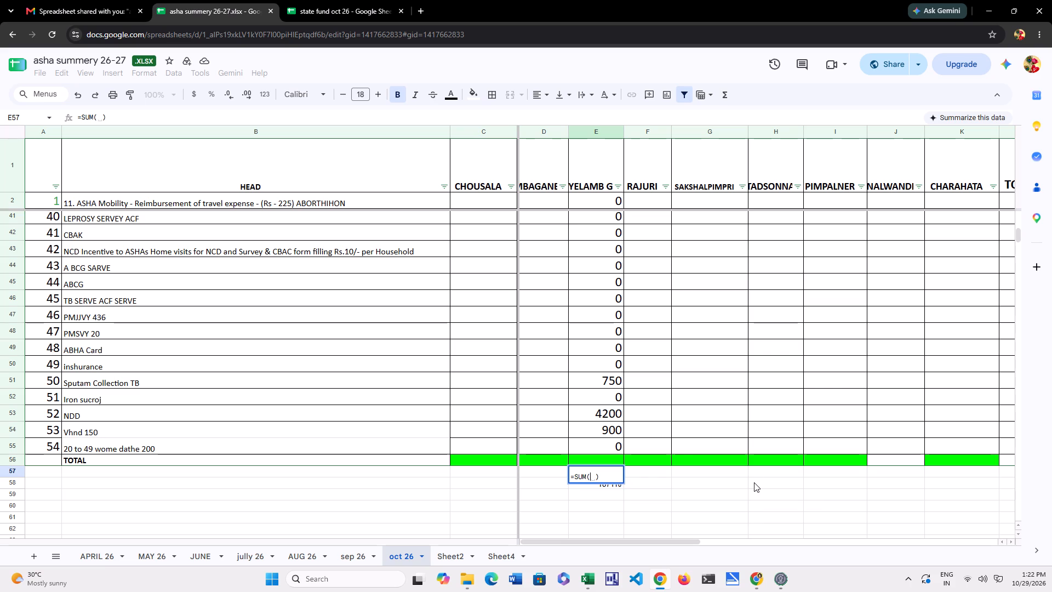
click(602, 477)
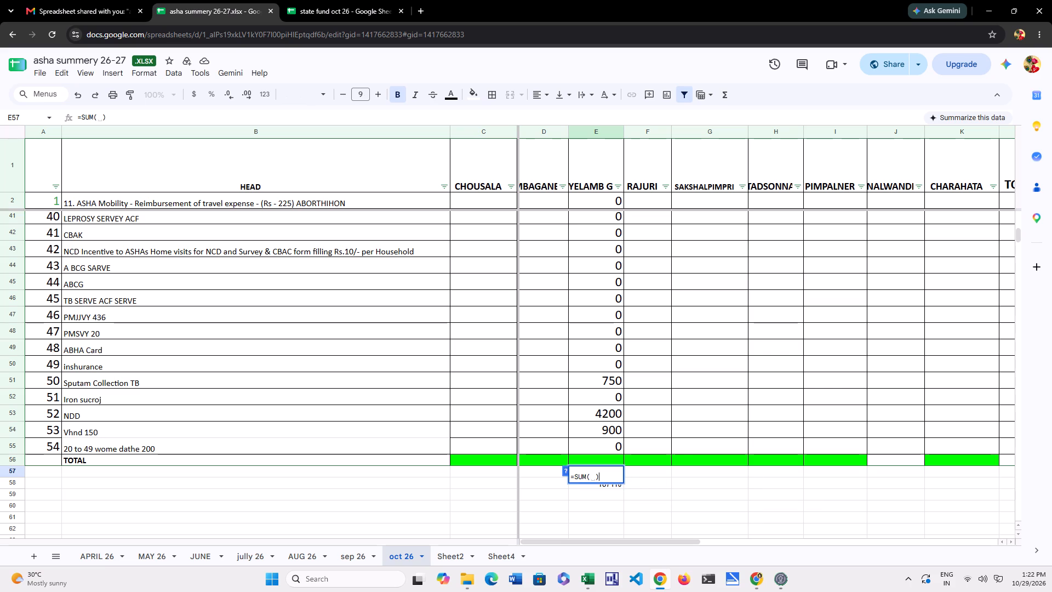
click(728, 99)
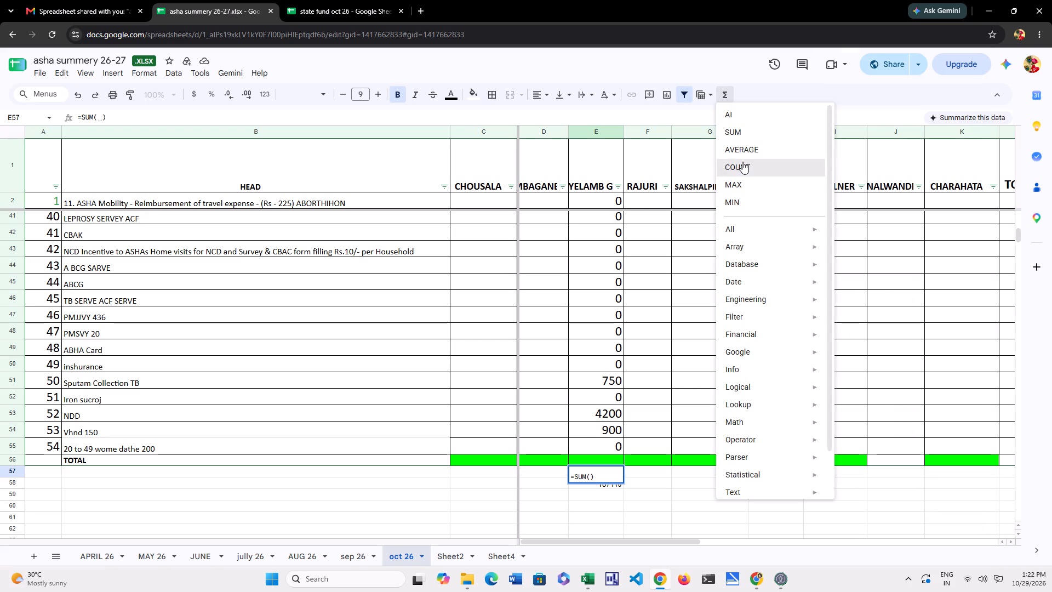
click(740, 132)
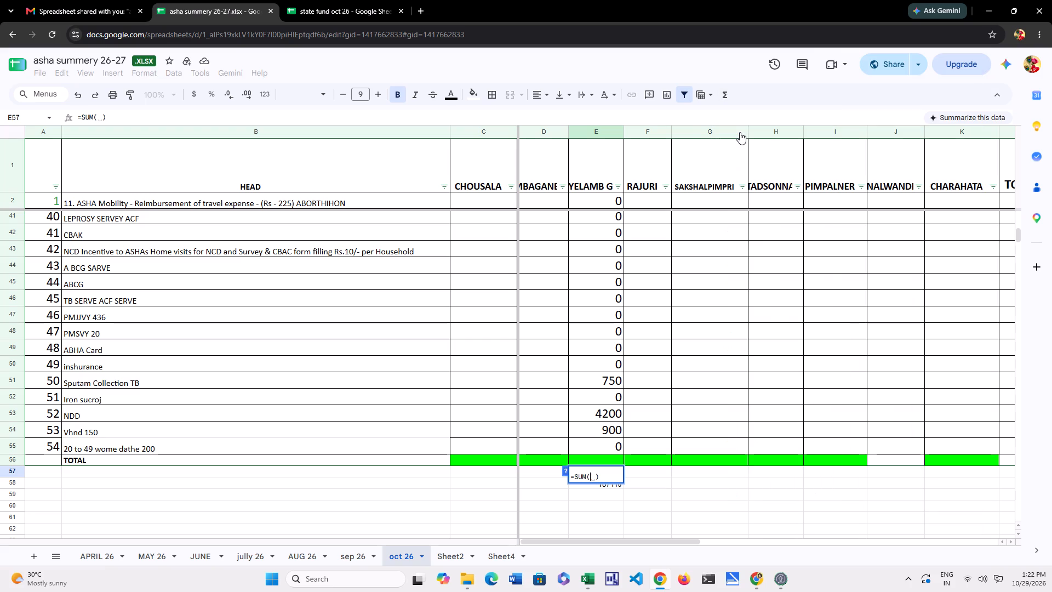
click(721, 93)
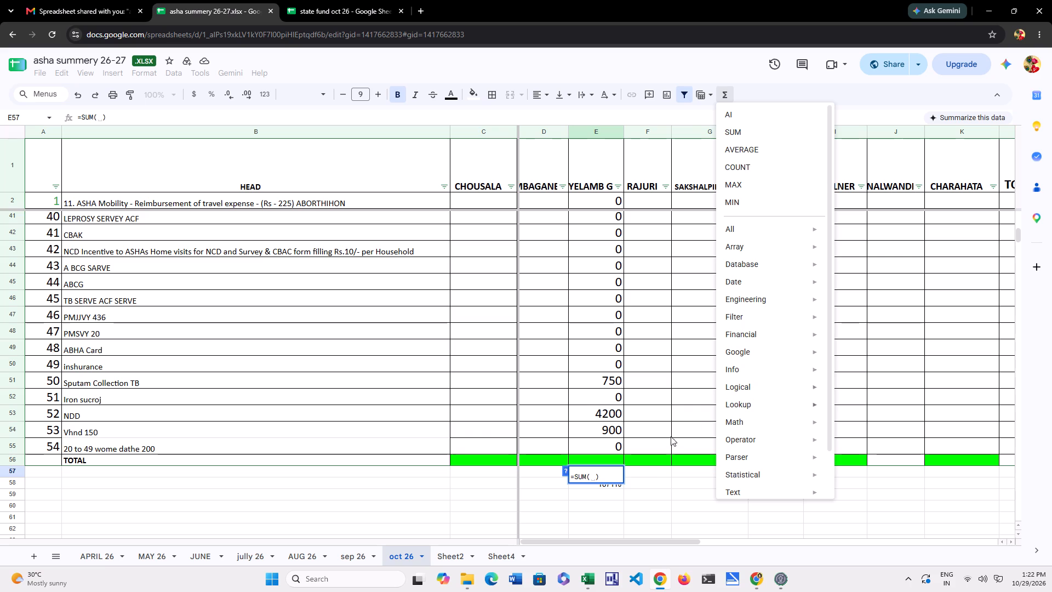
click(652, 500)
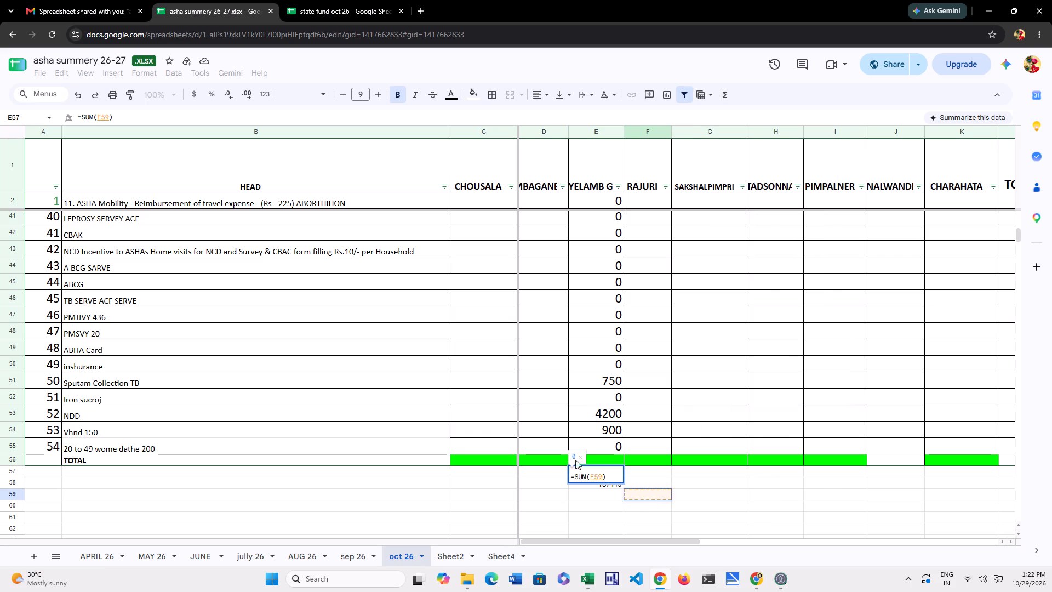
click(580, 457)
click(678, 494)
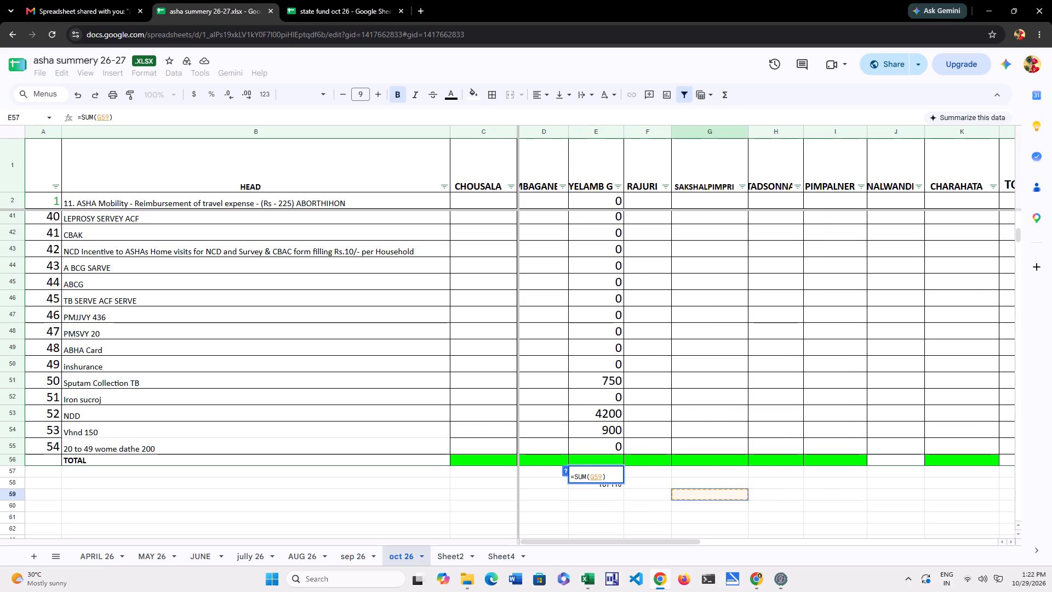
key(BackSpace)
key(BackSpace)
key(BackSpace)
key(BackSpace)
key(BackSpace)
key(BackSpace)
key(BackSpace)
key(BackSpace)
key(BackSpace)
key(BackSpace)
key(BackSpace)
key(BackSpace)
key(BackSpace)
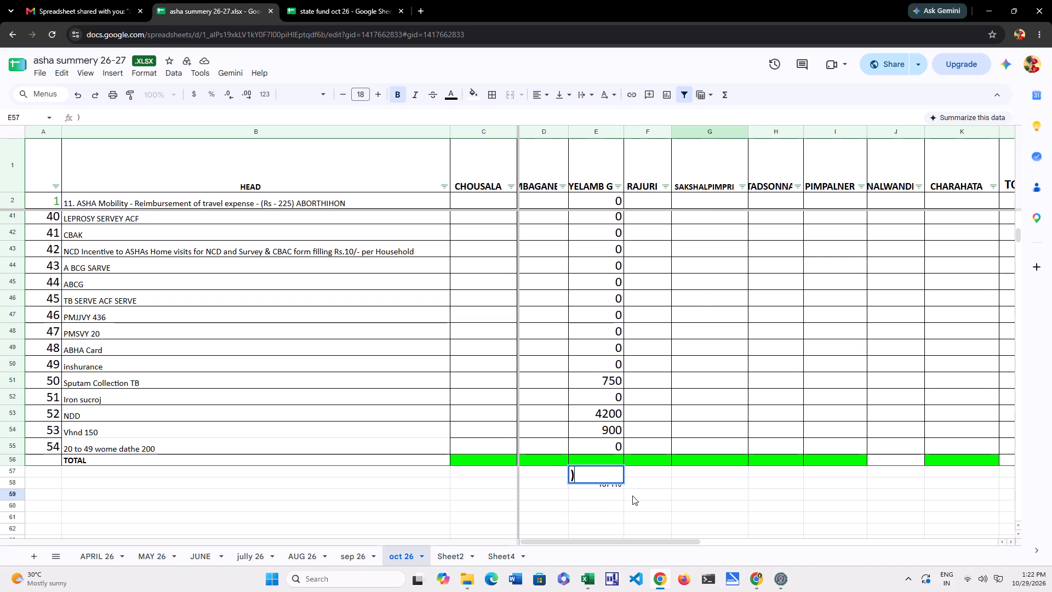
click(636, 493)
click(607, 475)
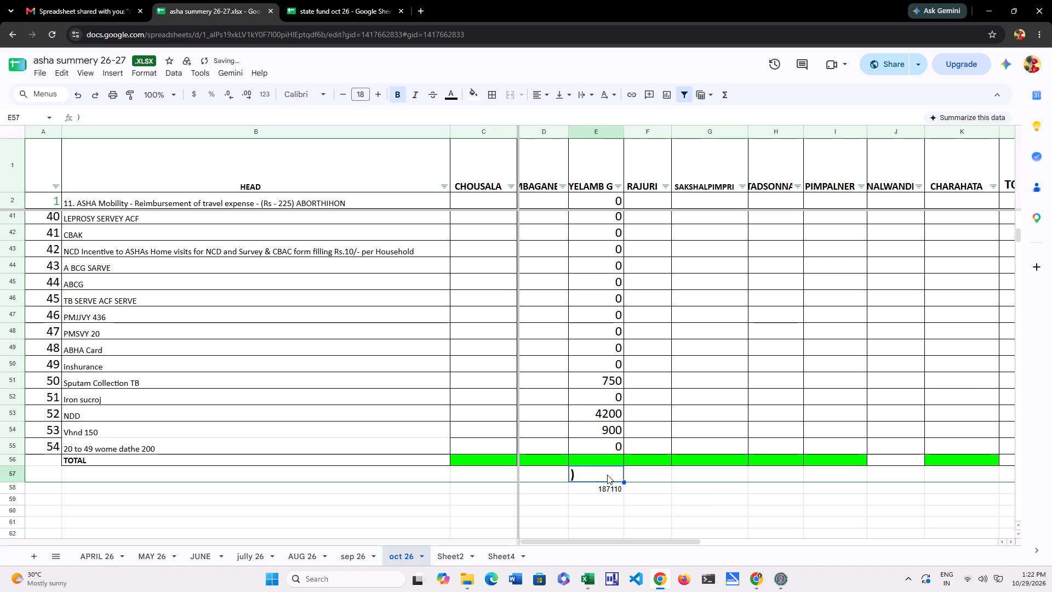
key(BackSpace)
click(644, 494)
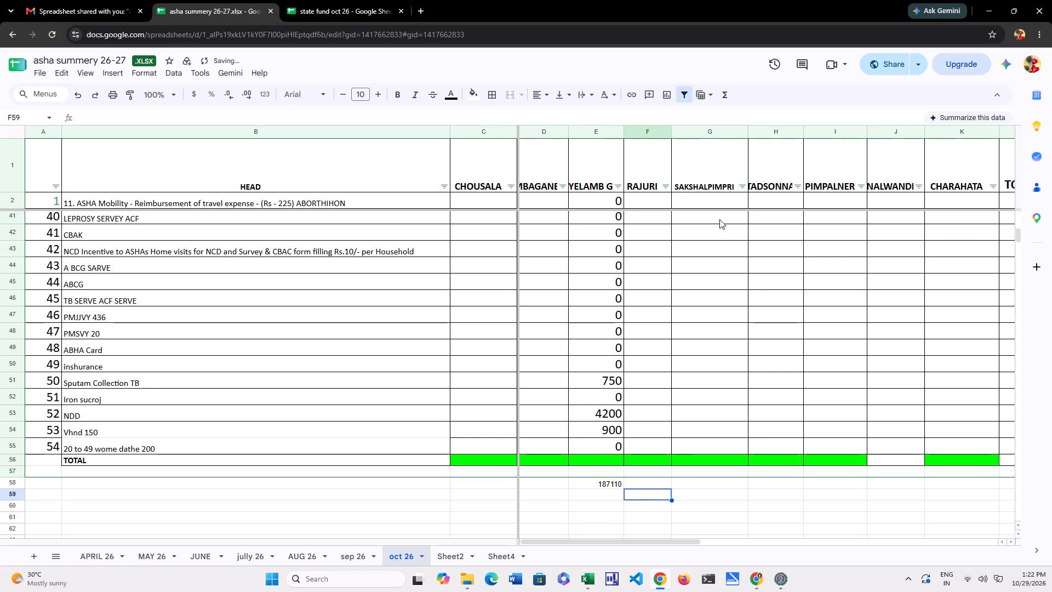
Look over the YELAMB G amounts from JSY to the last head and examine the figure below the TOTAL row.
scroll(605, 346, up, 7)
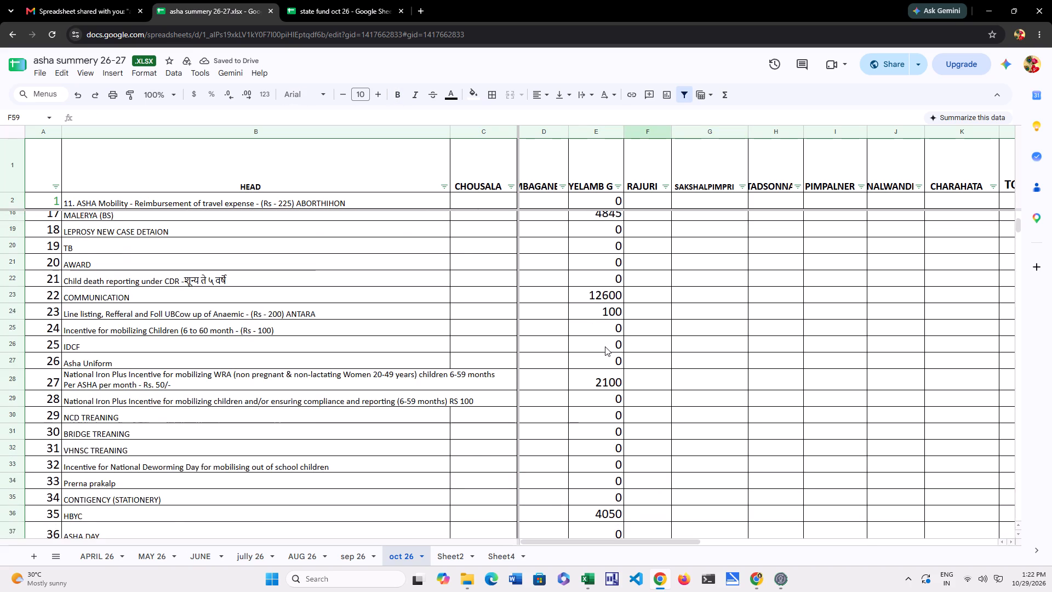
scroll(605, 346, up, 8)
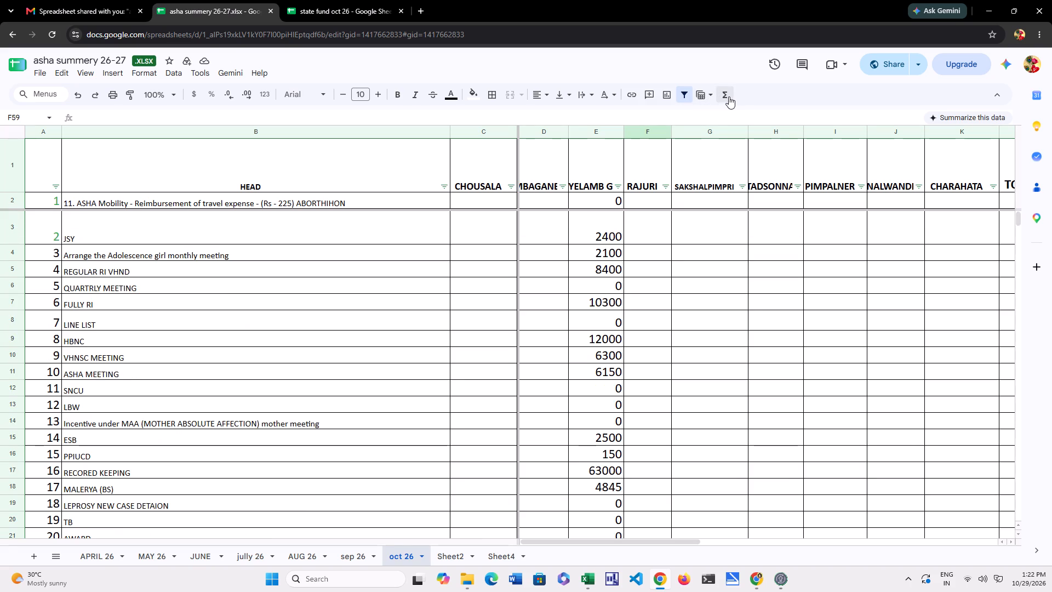
scroll(599, 318, down, 6)
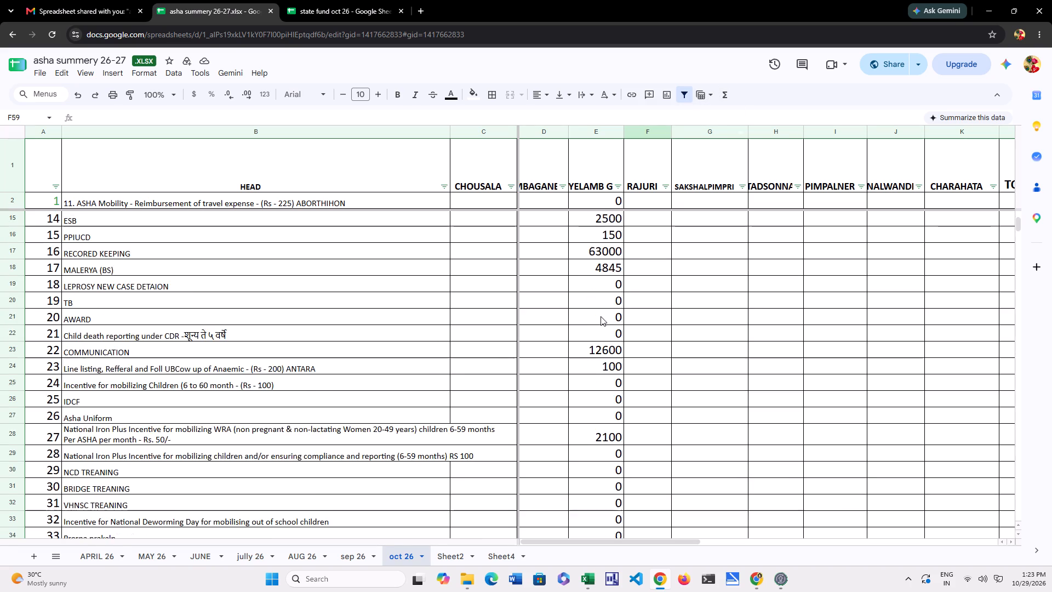
scroll(601, 316, down, 2)
scroll(531, 497, down, 4)
click(594, 480)
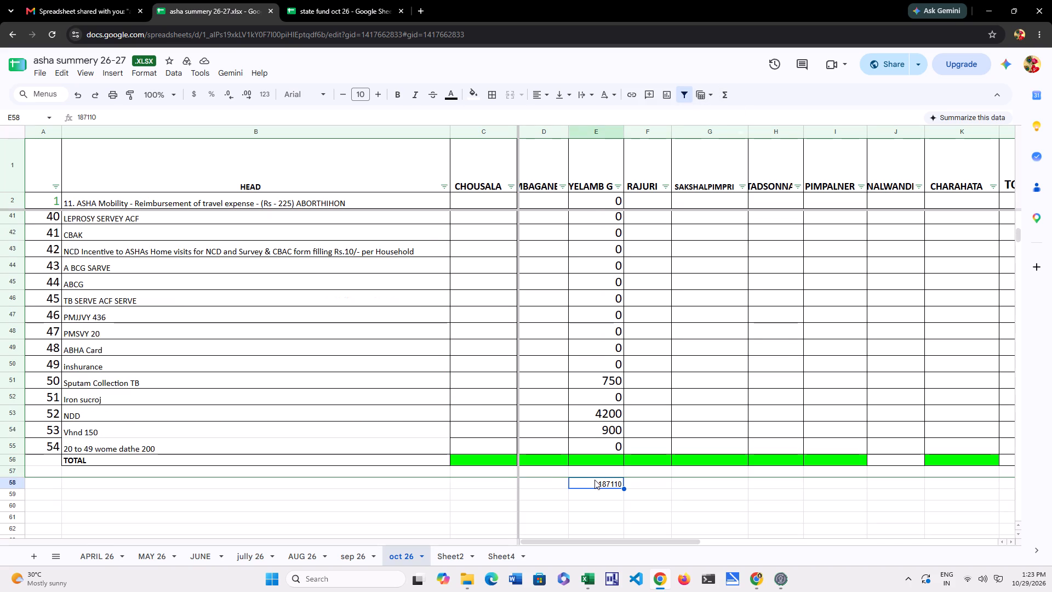
click(602, 471)
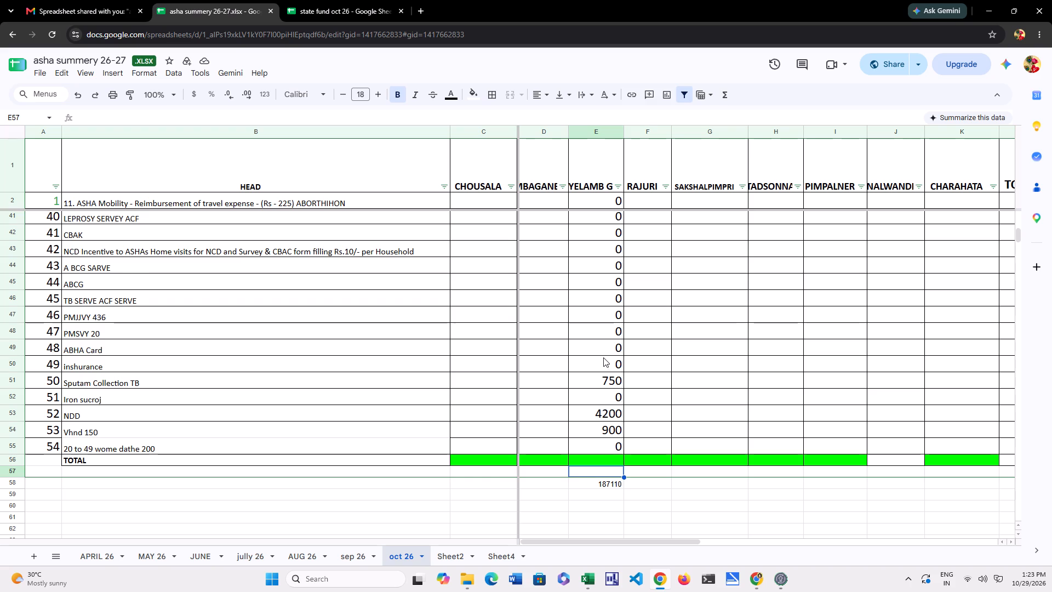
Check the YELAMB G amounts head by head, from the last heads up to the Adolescence girl monthly meeting.
scroll(603, 356, up, 3)
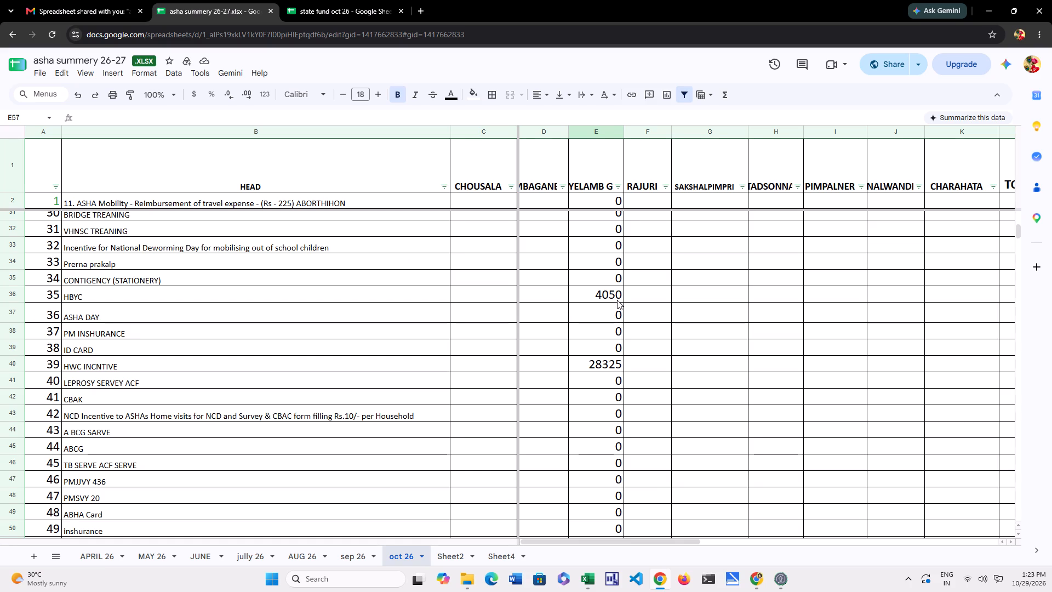
scroll(617, 300, up, 3)
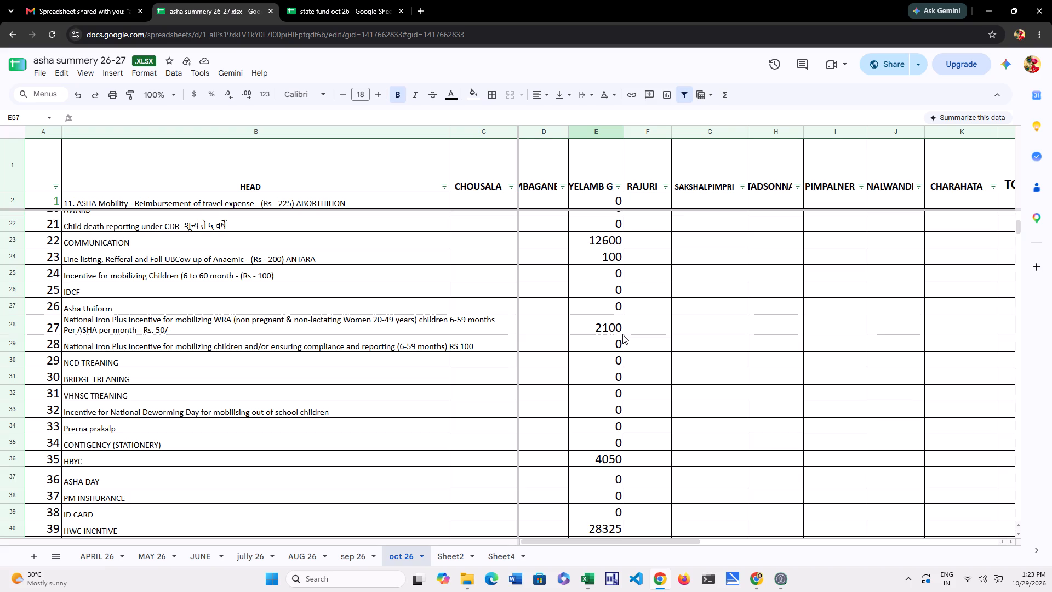
click(590, 259)
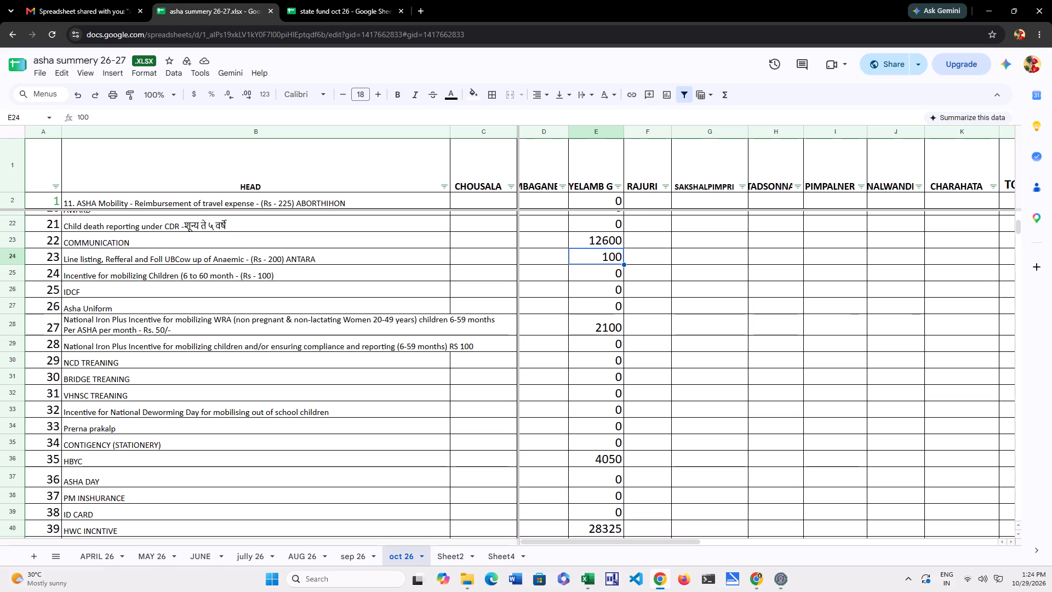
scroll(596, 244, up, 2)
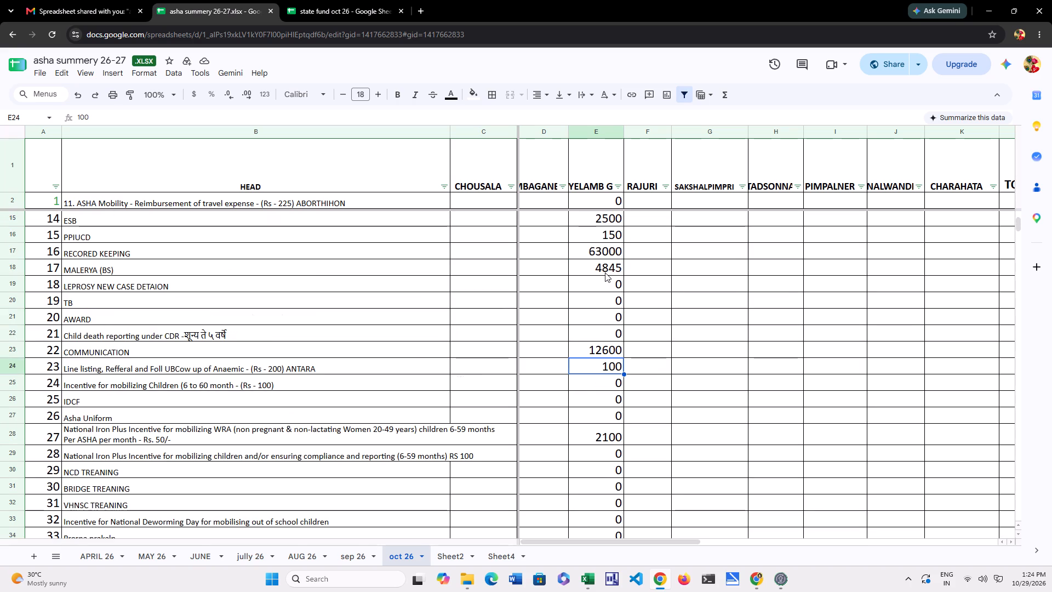
click(603, 238)
scroll(603, 238, up, 1)
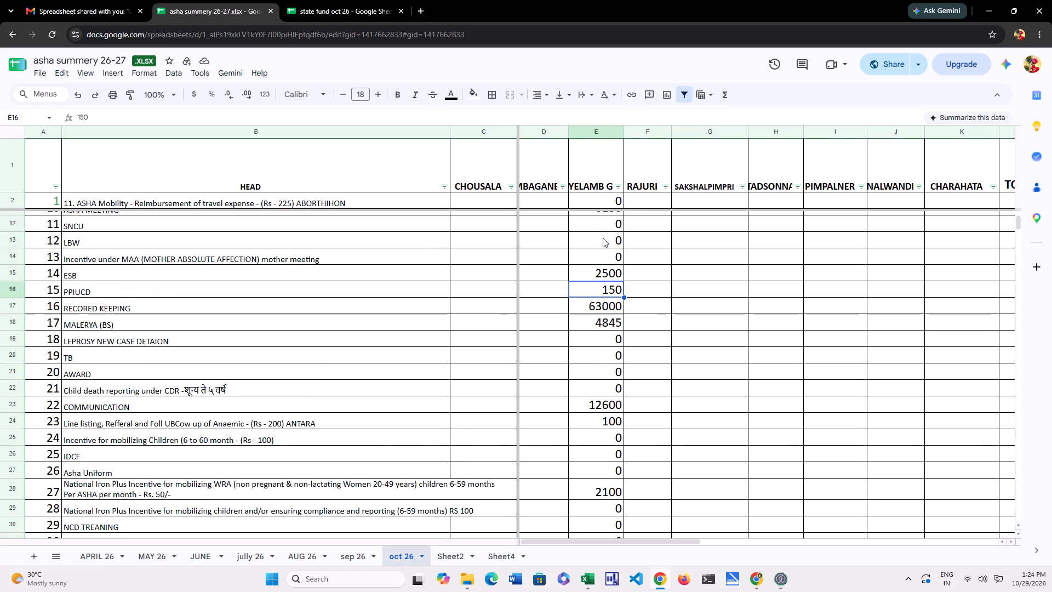
scroll(594, 267, up, 1)
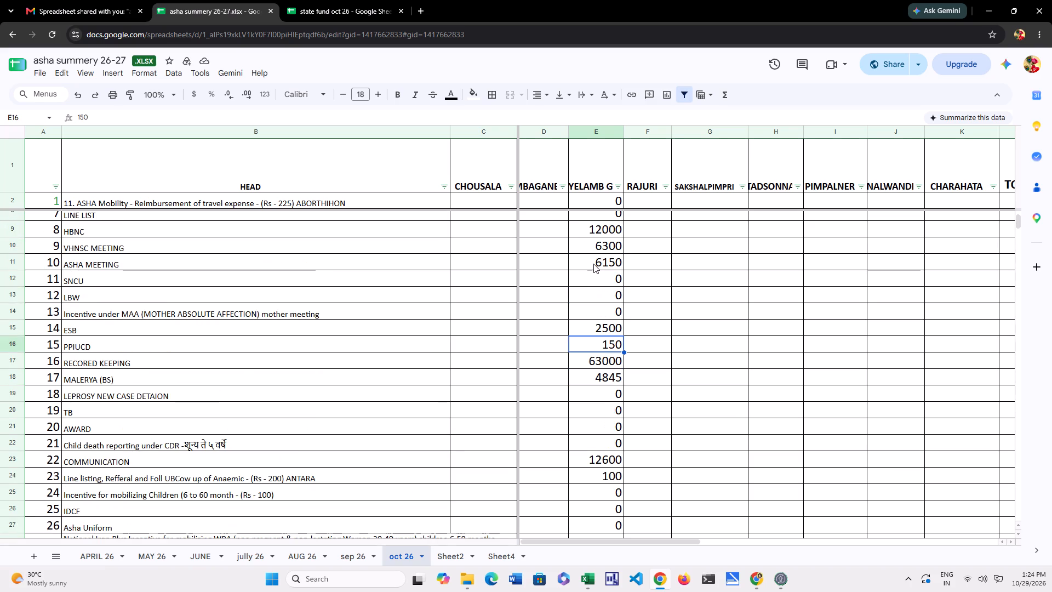
click(593, 264)
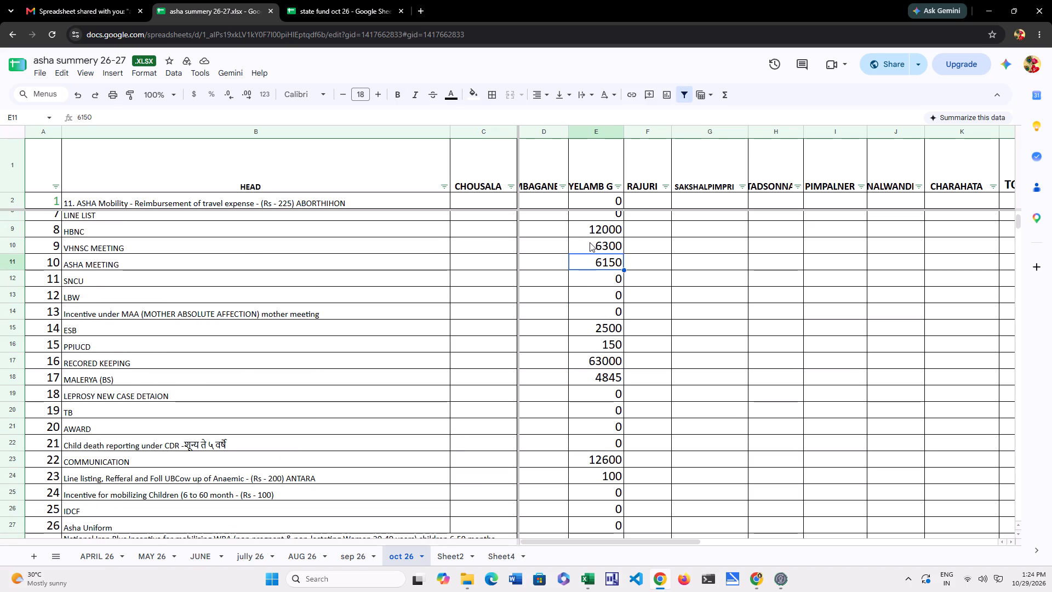
click(591, 242)
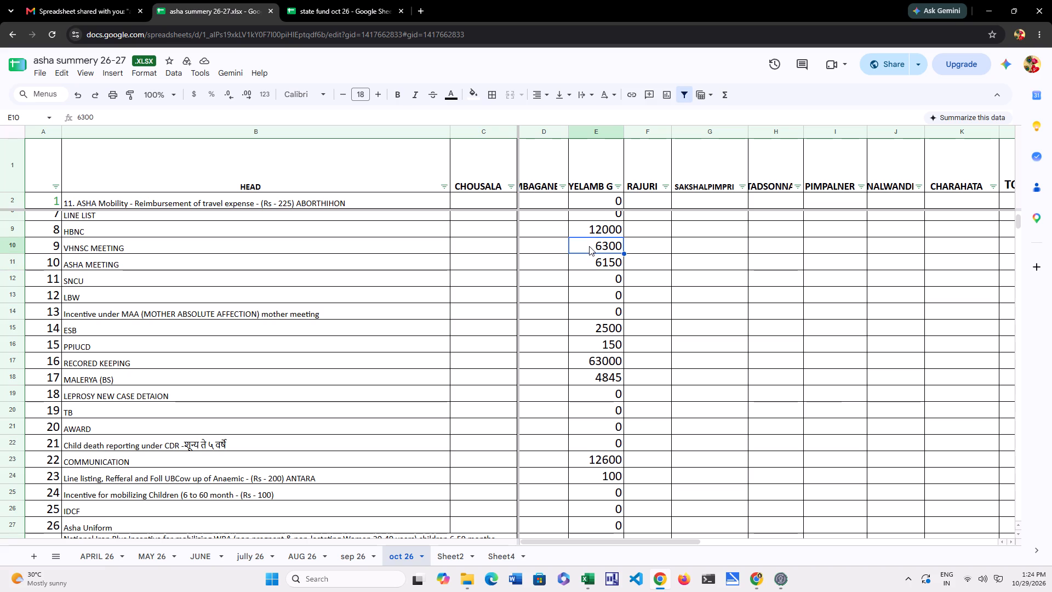
click(584, 232)
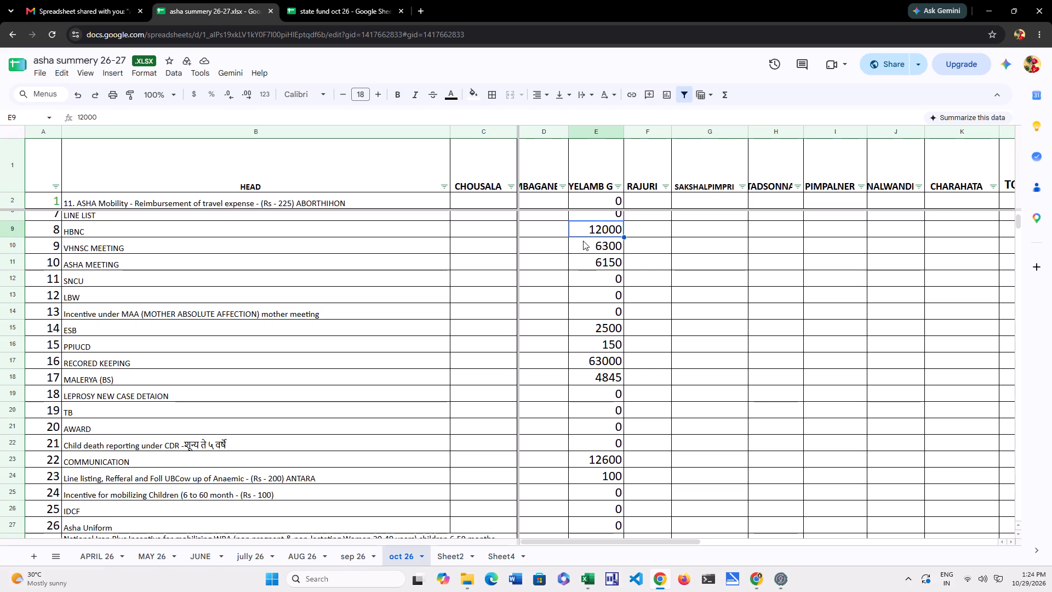
scroll(583, 241, up, 2)
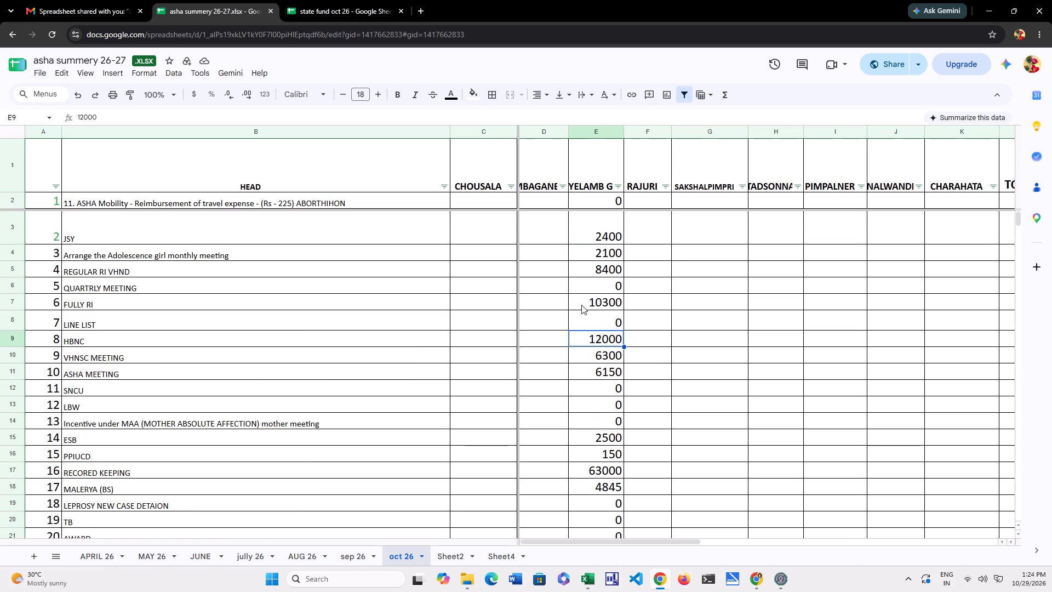
click(582, 302)
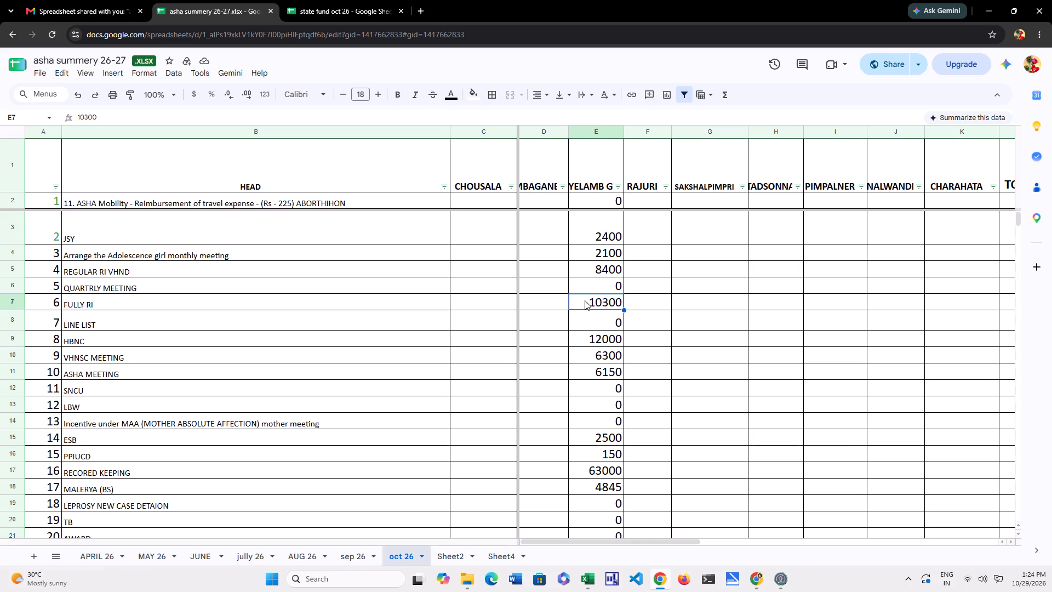
click(585, 277)
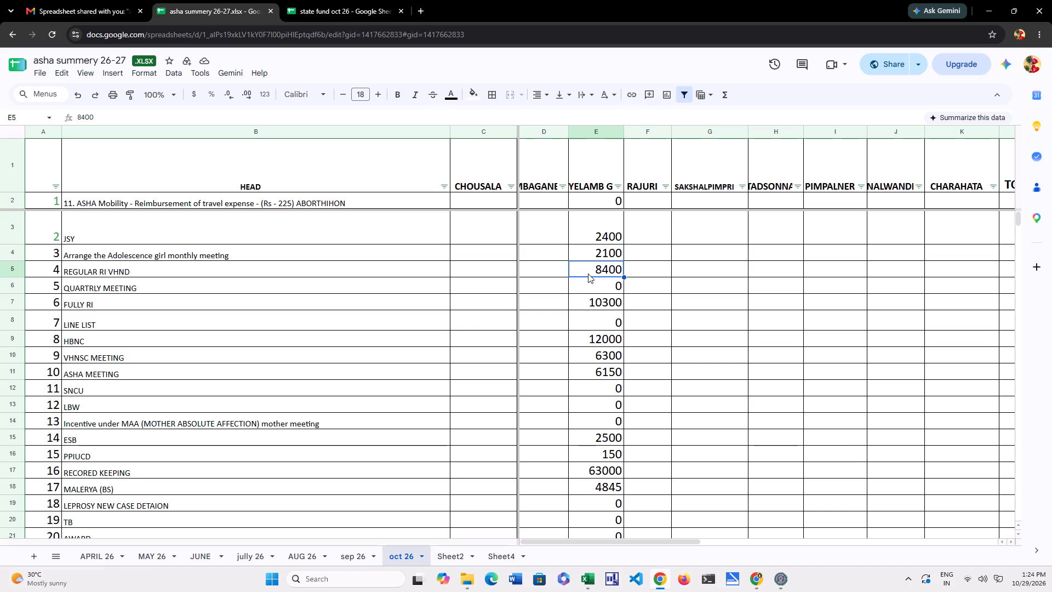
click(584, 255)
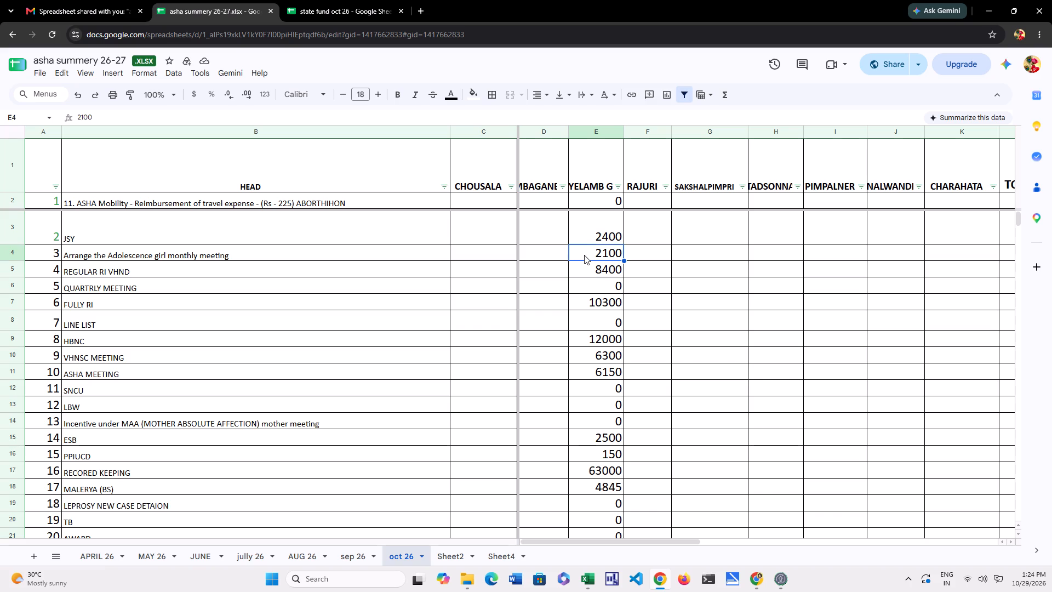
Enter 171170 as the YELAMB G amount in the TOTAL row of the oct 26 sheet.
click(589, 238)
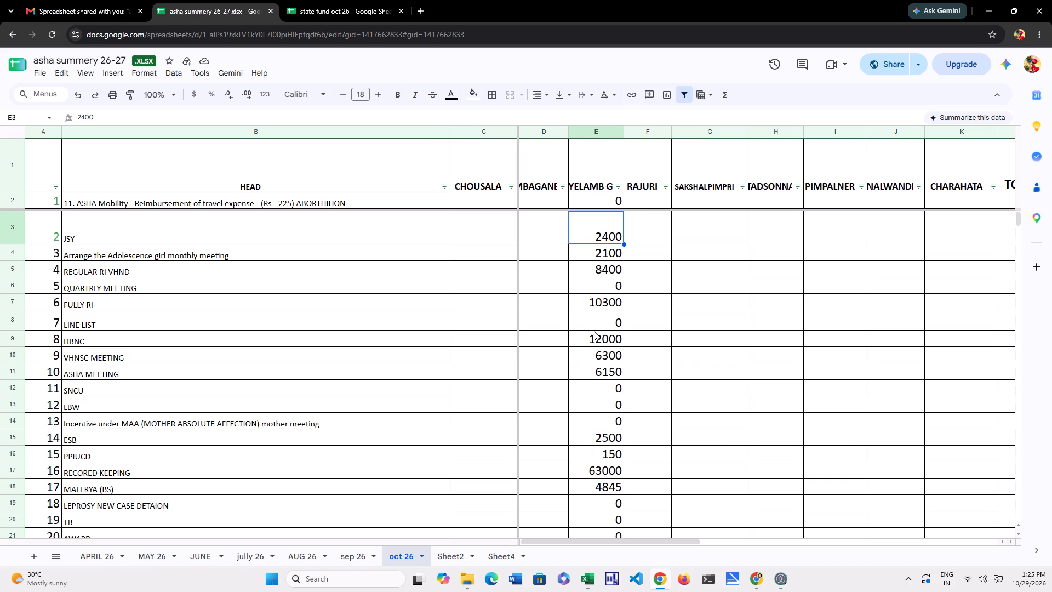
scroll(604, 355, down, 11)
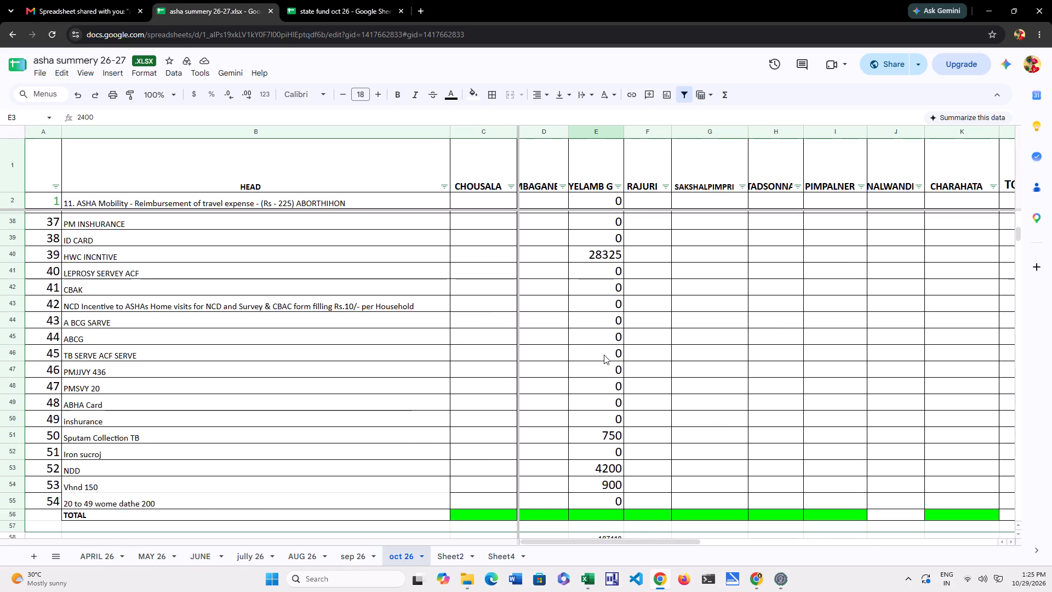
scroll(604, 355, down, 4)
click(599, 308)
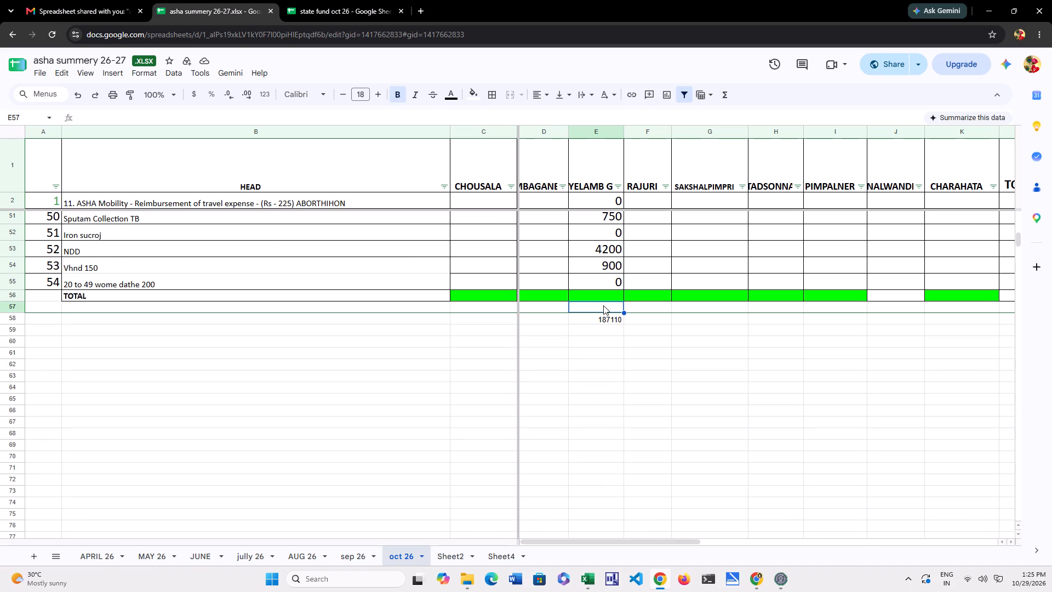
click(598, 298)
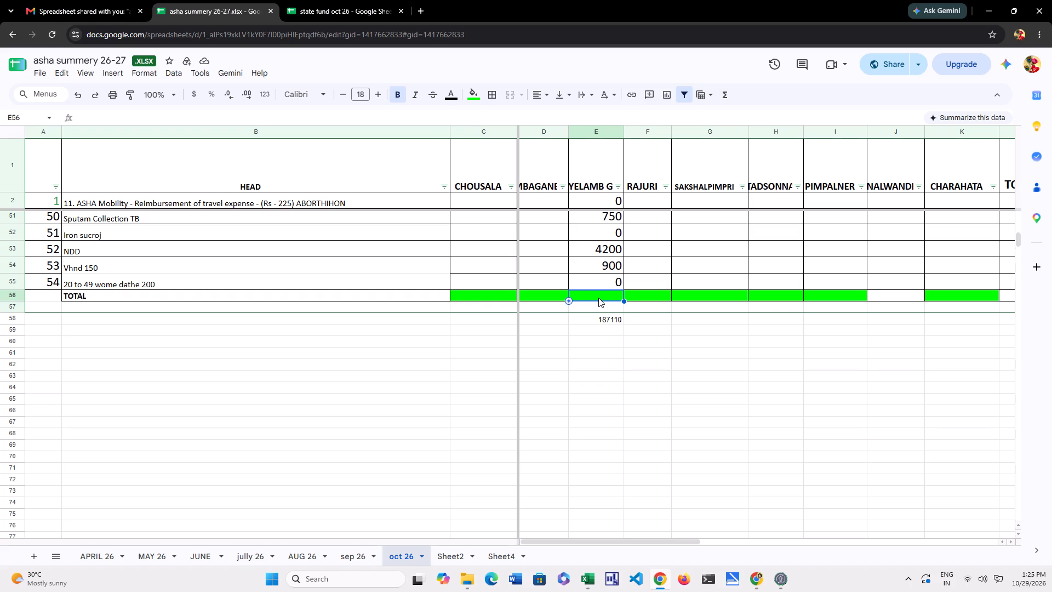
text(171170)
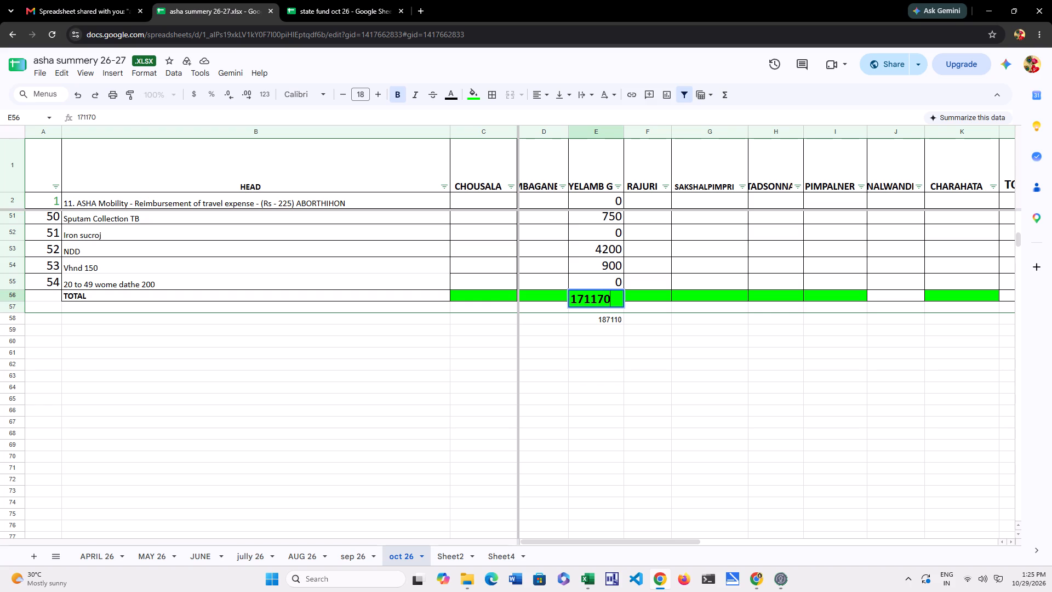
click(607, 327)
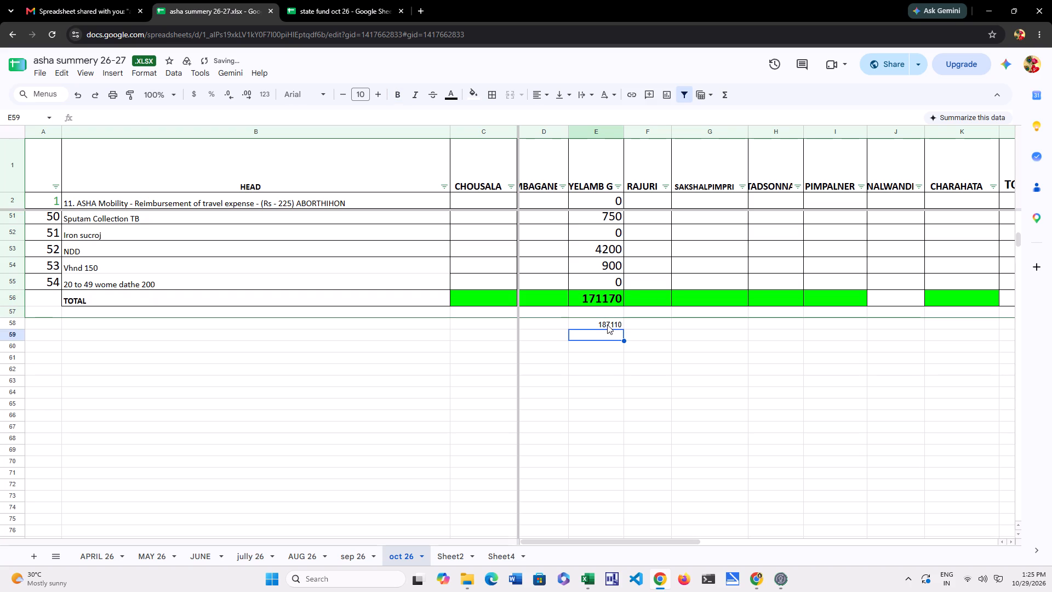
Delete the leftover figure below the TOTAL row in the YELAMB G column.
click(607, 323)
key(BackSpace)
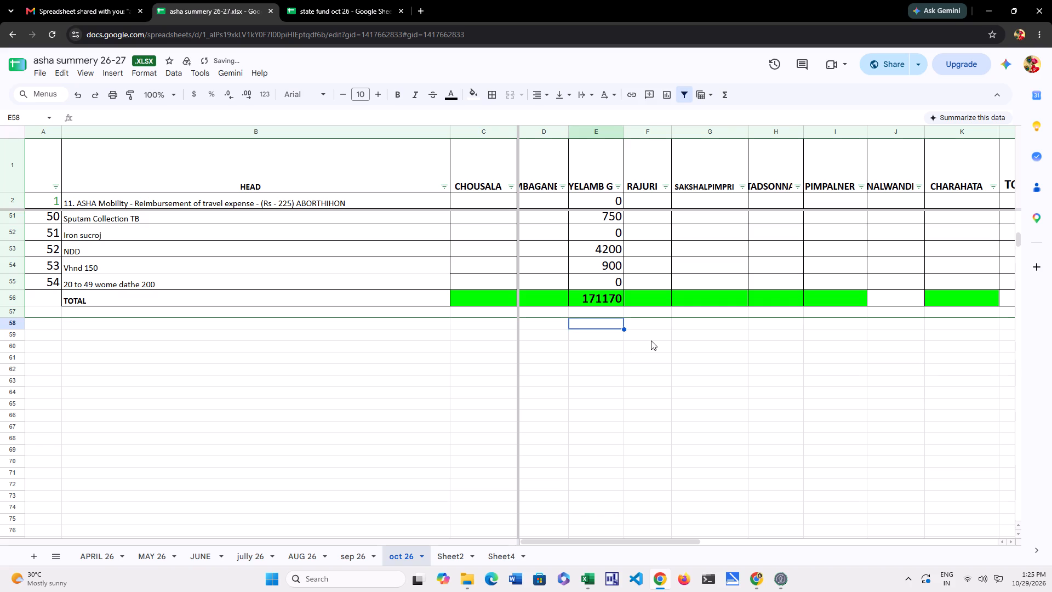
click(651, 340)
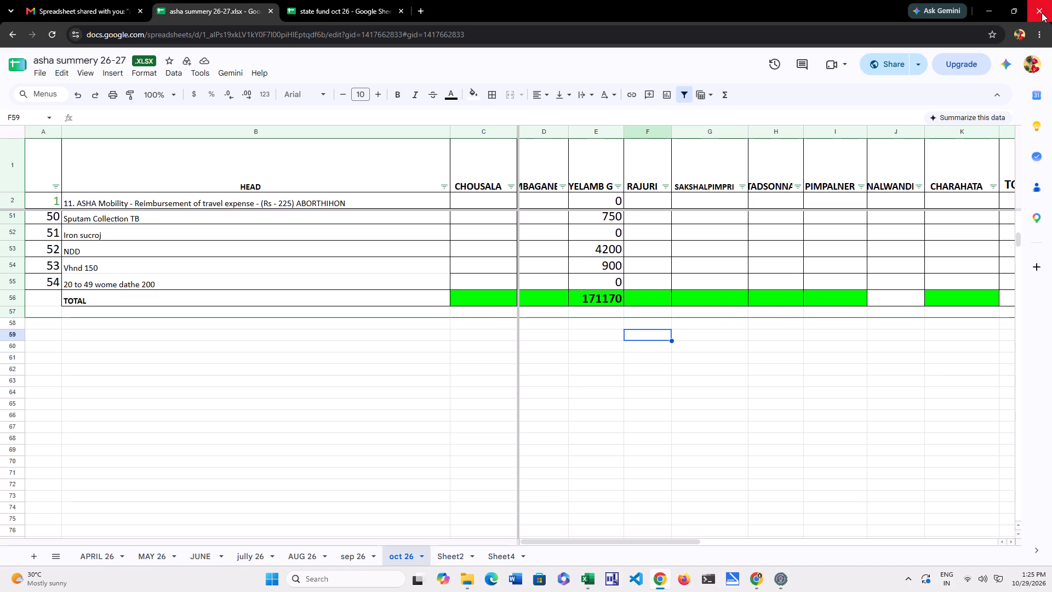
Close the browser window holding the ASHA summary and state fund spreadsheets.
click(1042, 13)
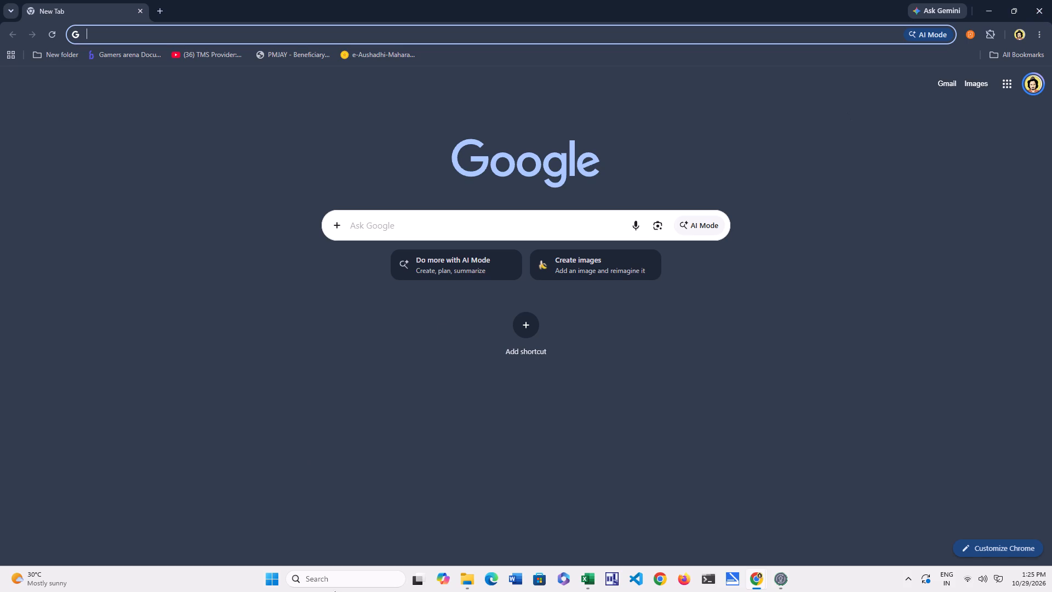
Open the Windows power options.
click(266, 580)
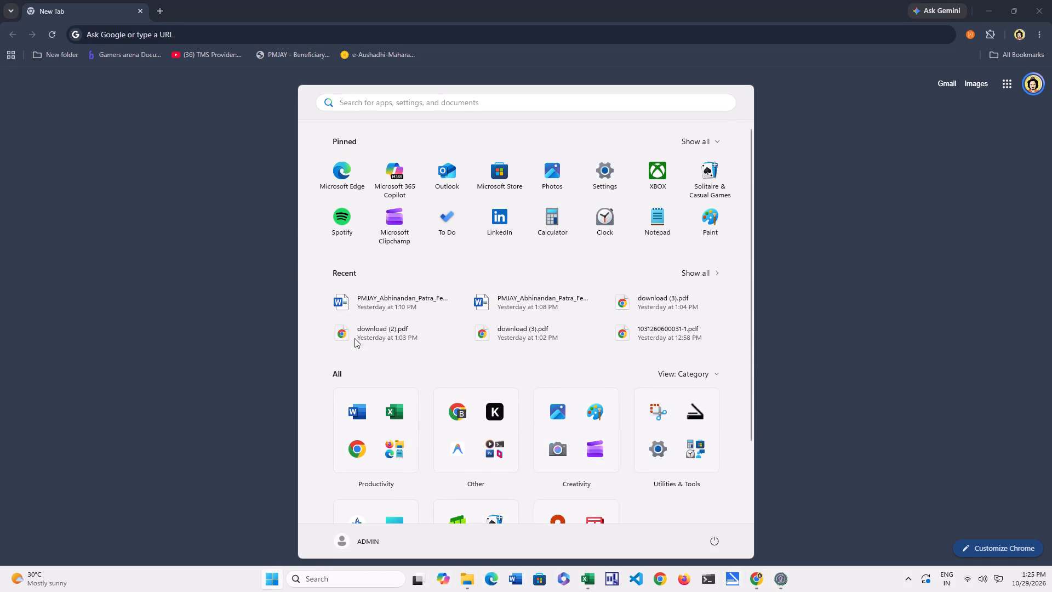
click(719, 542)
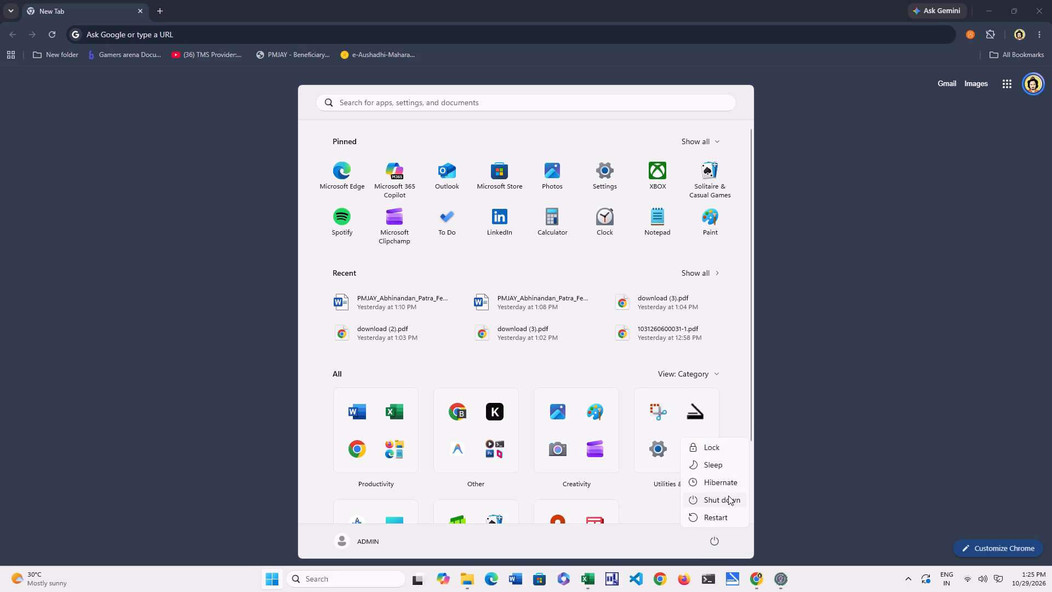